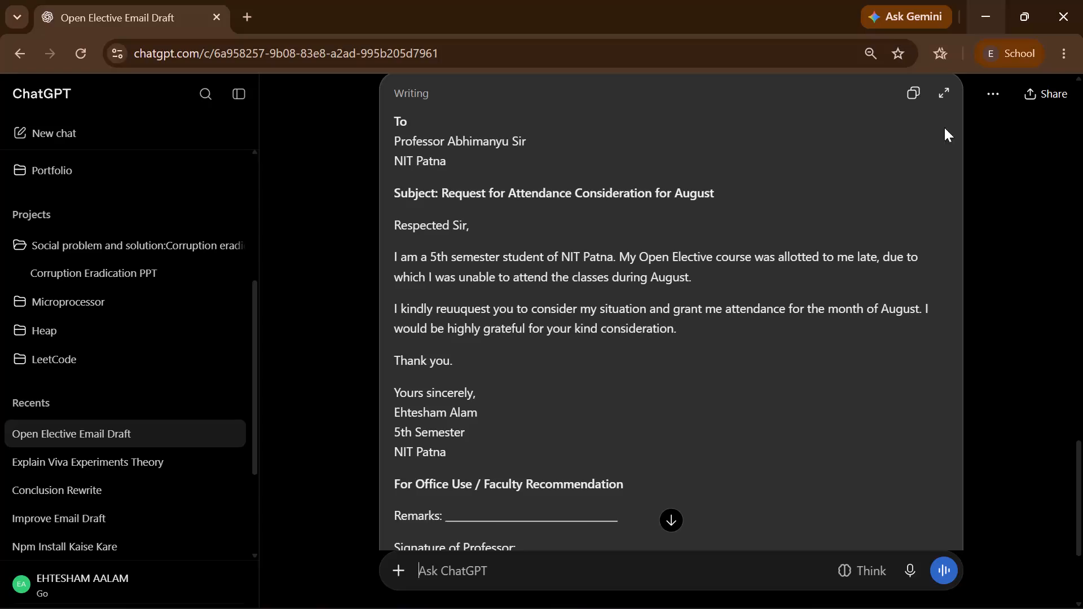
Copy the drafted attendance request letter from ChatGPT and paste it into the empty Application document in Google Docs.
{"action": "left_click", "coordinate": [915, 89]}
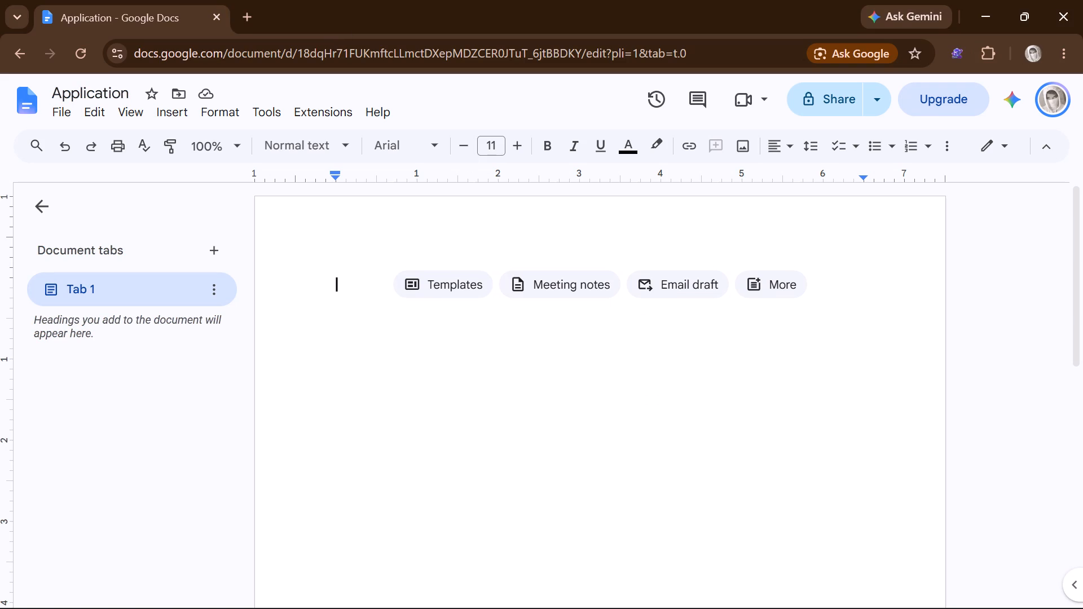
{"action": "key", "text": "ctrl+v"}
{"action": "scroll", "coordinate": [443, 373], "scroll_direction": "down", "scroll_amount": 3}
{"action": "scroll", "coordinate": [443, 373], "scroll_direction": "up", "scroll_amount": 4}
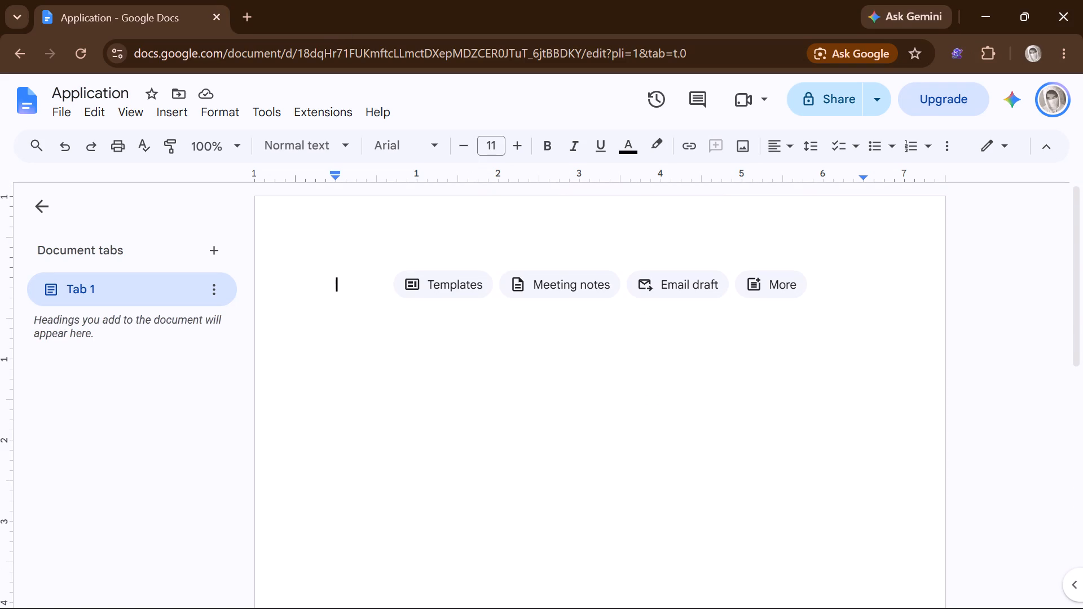
{"action": "left_click", "coordinate": [415, 352]}
{"action": "left_click", "coordinate": [363, 347]}
{"action": "key", "text": "ctrl+v"}
Delete the "For Office Use / Faculty Recommendation" section, including its remarks, signature and date lines, from the end of the letter.
{"action": "scroll", "coordinate": [363, 347], "scroll_direction": "up", "scroll_amount": 3}
{"action": "scroll", "coordinate": [363, 347], "scroll_direction": "down", "scroll_amount": 4}
{"action": "left_click_drag", "start_coordinate": [346, 436], "coordinate": [332, 382]}
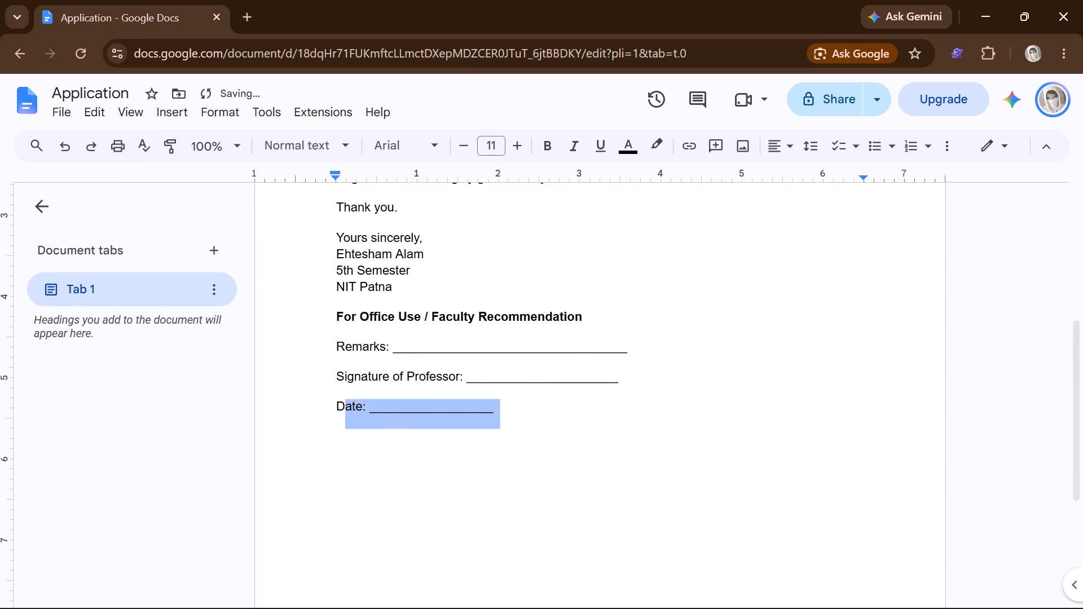
{"action": "left_click_drag", "start_coordinate": [332, 382], "coordinate": [331, 316]}
{"action": "key", "text": "BackSpace"}
{"action": "key", "text": "BackSpace"}
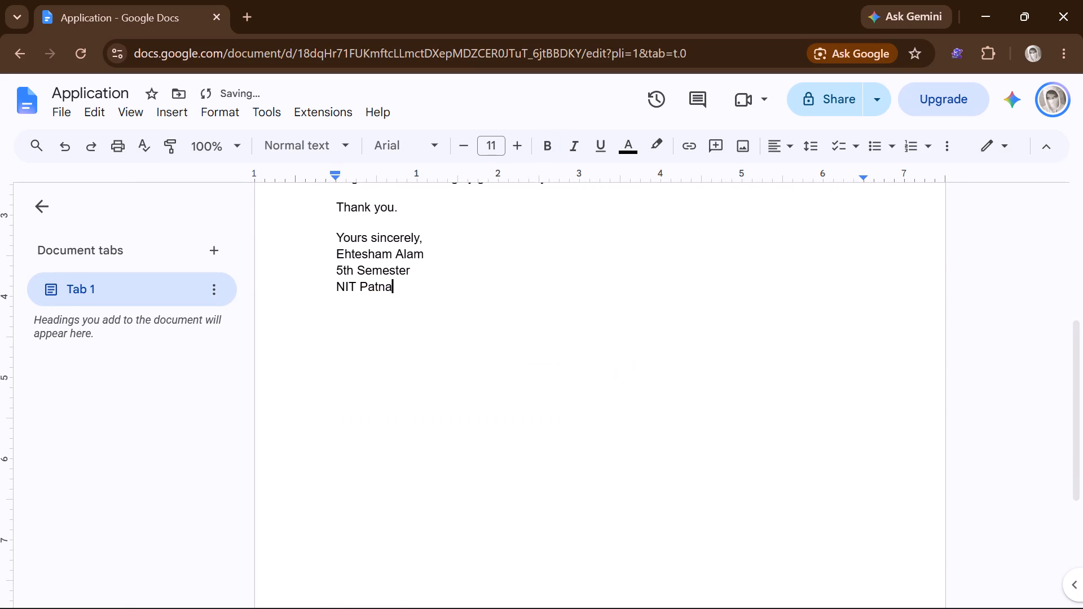
Replace the semester line in the letter's closing signature block with the student's roll number.
{"action": "scroll", "coordinate": [331, 316], "scroll_direction": "up", "scroll_amount": 1}
{"action": "left_click", "coordinate": [414, 328]}
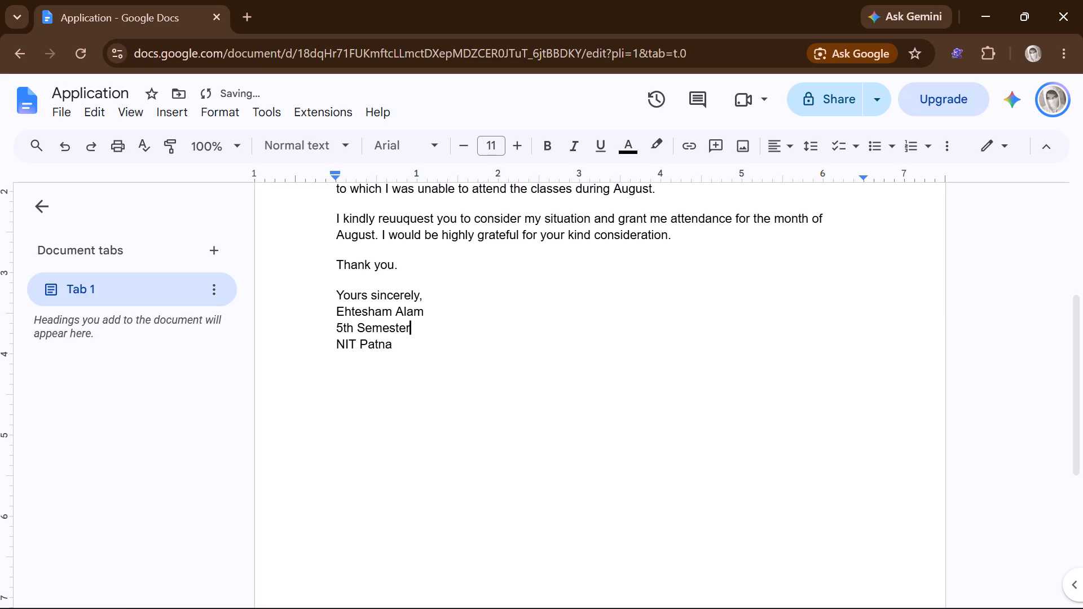
{"action": "key", "text": "BackSpace"}
{"action": "key", "text": "BackSpace"}
{"action": "key", "text": "BackSpace"}
{"action": "key", "text": "BackSpace"}
{"action": "key", "text": "BackSpace"}
{"action": "key", "text": "BackSpace"}
{"action": "key", "text": "BackSpace"}
{"action": "key", "text": "BackSpace"}
{"action": "key", "text": "BackSpace"}
{"action": "key", "text": "BackSpace"}
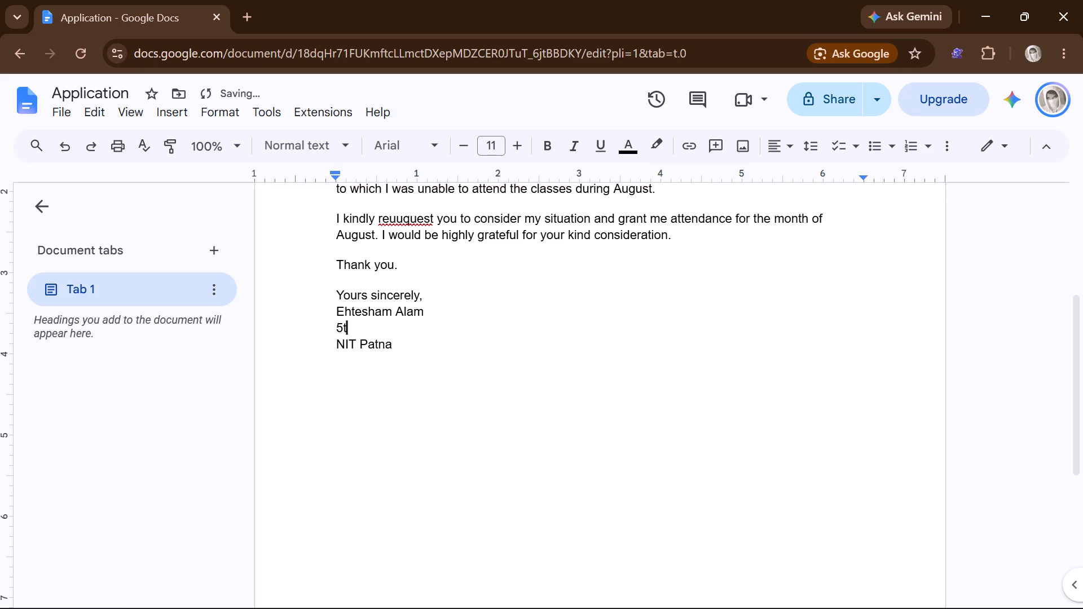
{"action": "key", "text": "BackSpace"}
{"action": "key", "text": "BackSpace"}
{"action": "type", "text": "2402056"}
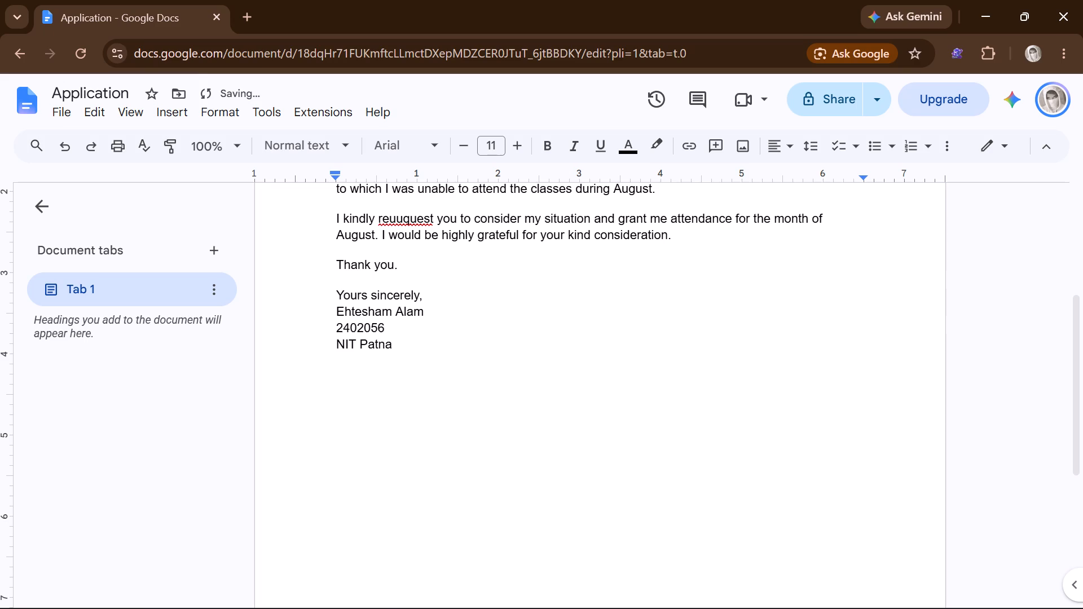
{"action": "left_click", "coordinate": [420, 277]}
Correct the misspelled word after "I kindly" in the second body paragraph to "request".
{"action": "scroll", "coordinate": [420, 277], "scroll_direction": "up", "scroll_amount": 2}
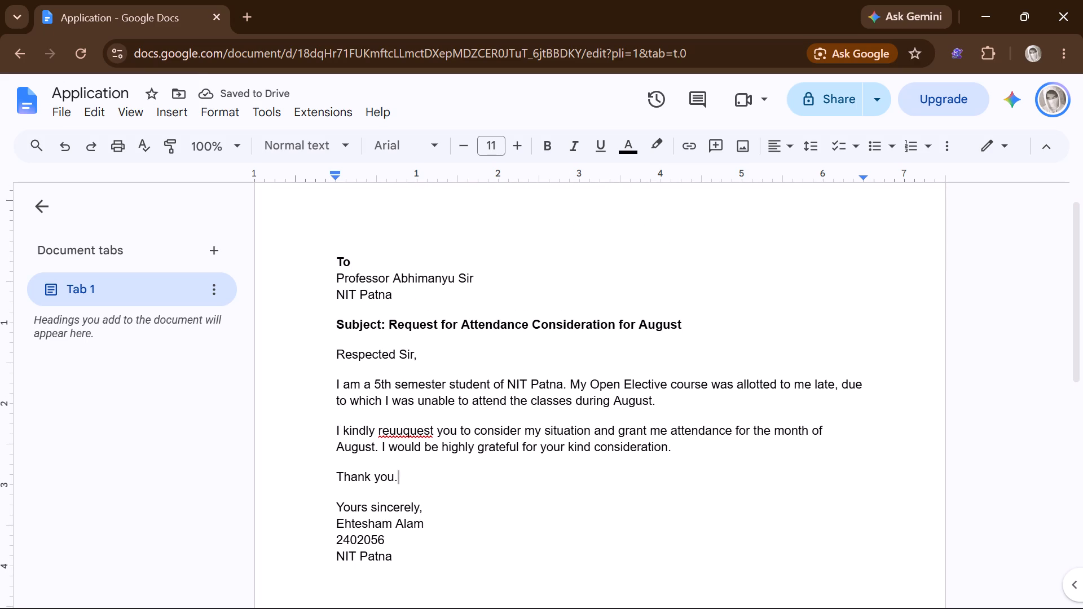
{"action": "left_click", "coordinate": [401, 429]}
{"action": "key", "text": "BackSpace"}
{"action": "key", "text": "BackSpace"}
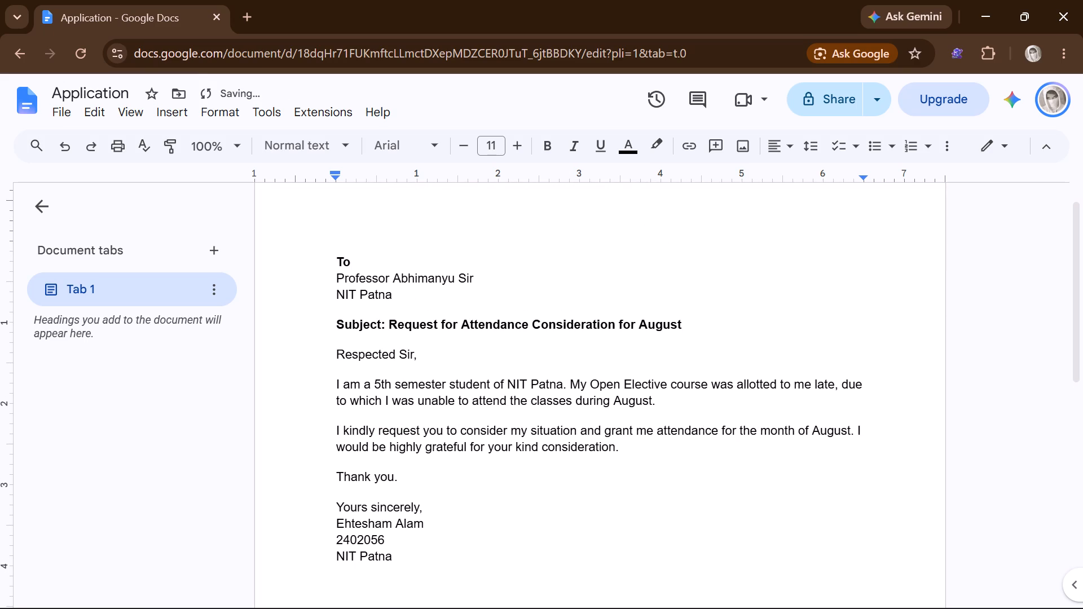
{"action": "left_click", "coordinate": [570, 472]}
{"action": "scroll", "coordinate": [437, 373], "scroll_direction": "up", "scroll_amount": 2}
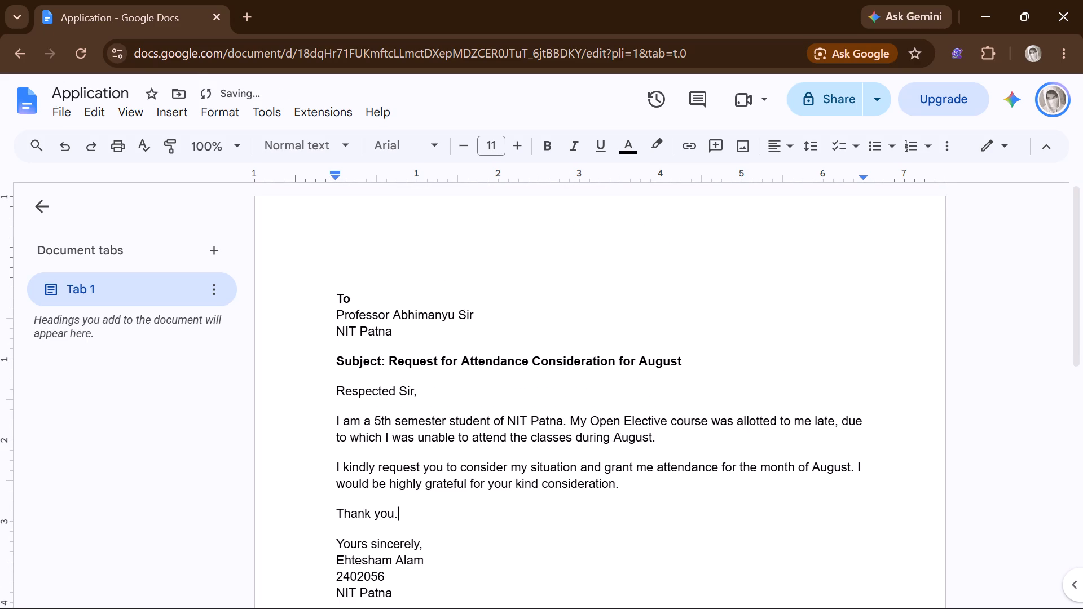
Search Google in a new browser tab for "nit patna abhimanyu sir" to look up the professor the letter addresses.
{"action": "left_click", "coordinate": [244, 11]}
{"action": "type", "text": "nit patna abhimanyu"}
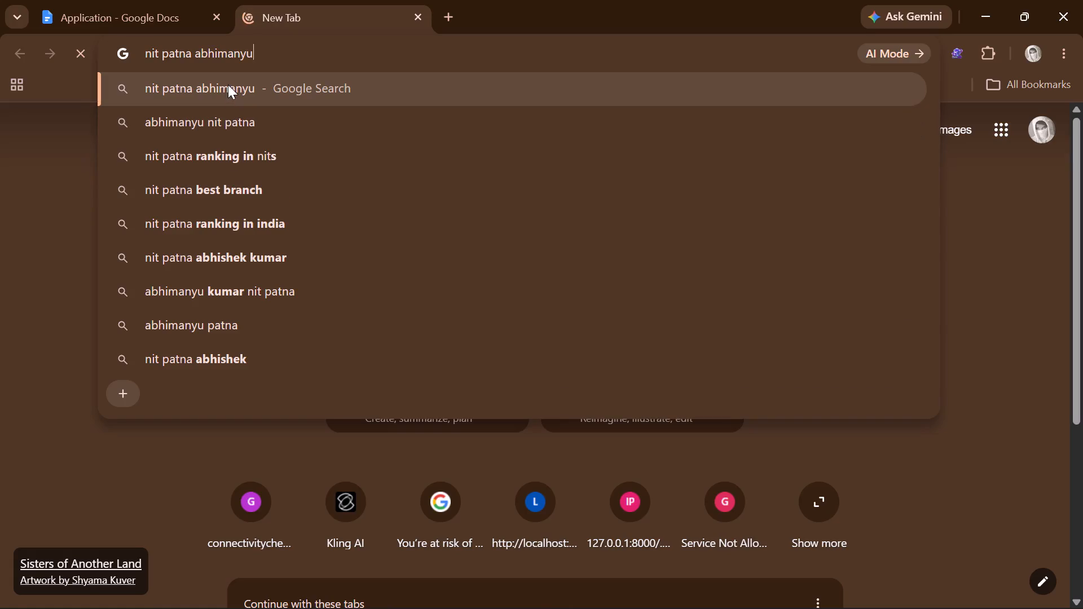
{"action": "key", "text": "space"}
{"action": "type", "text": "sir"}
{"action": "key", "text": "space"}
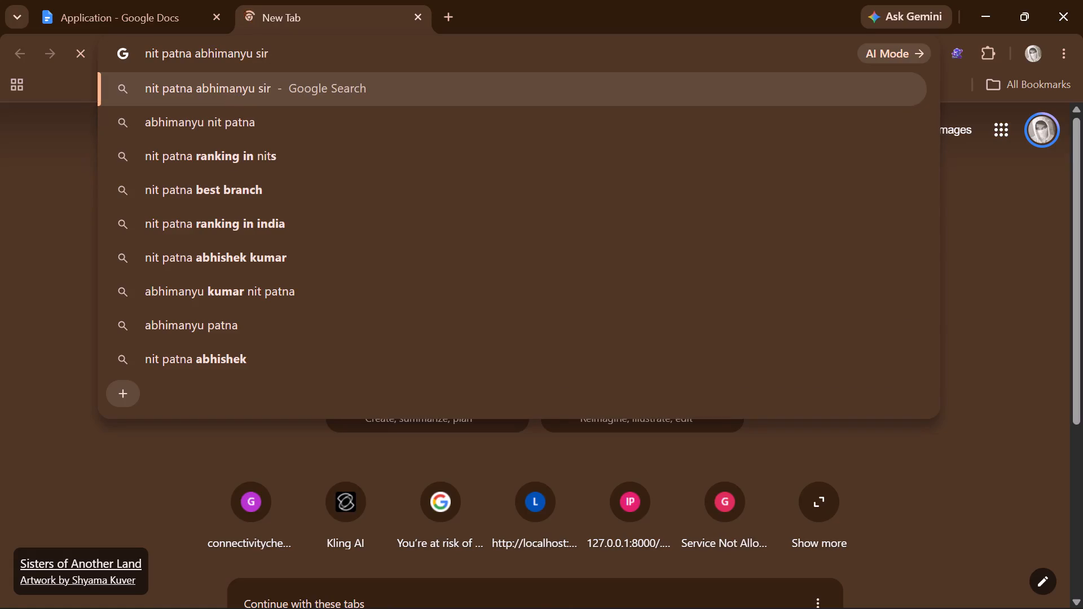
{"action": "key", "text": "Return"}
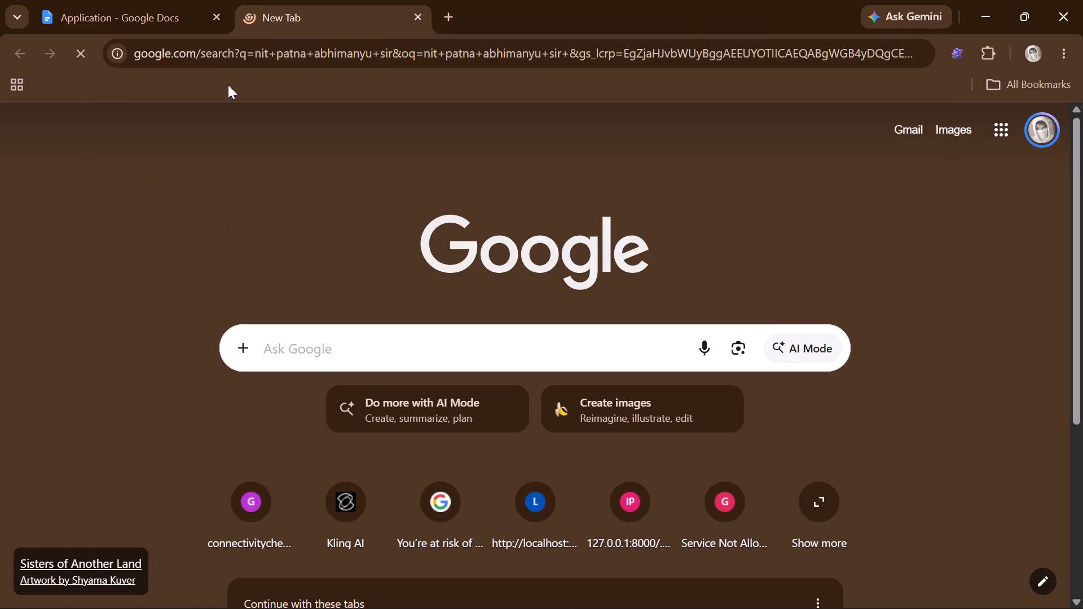
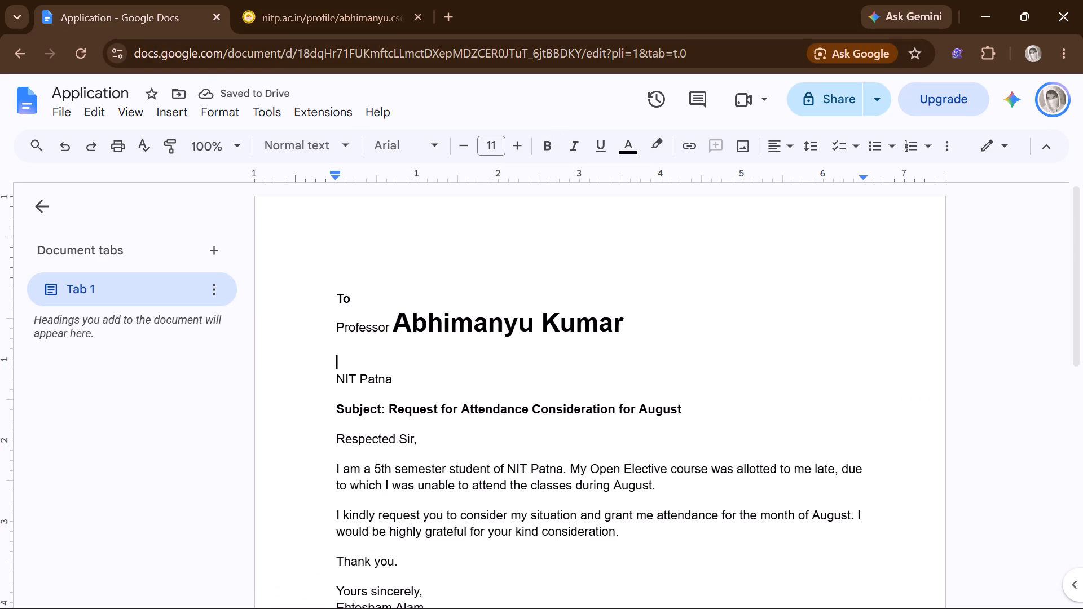
Remove the bold from the professor's name after "Professor" and reduce its font size to 10.
{"action": "left_click_drag", "start_coordinate": [394, 324], "coordinate": [633, 324]}
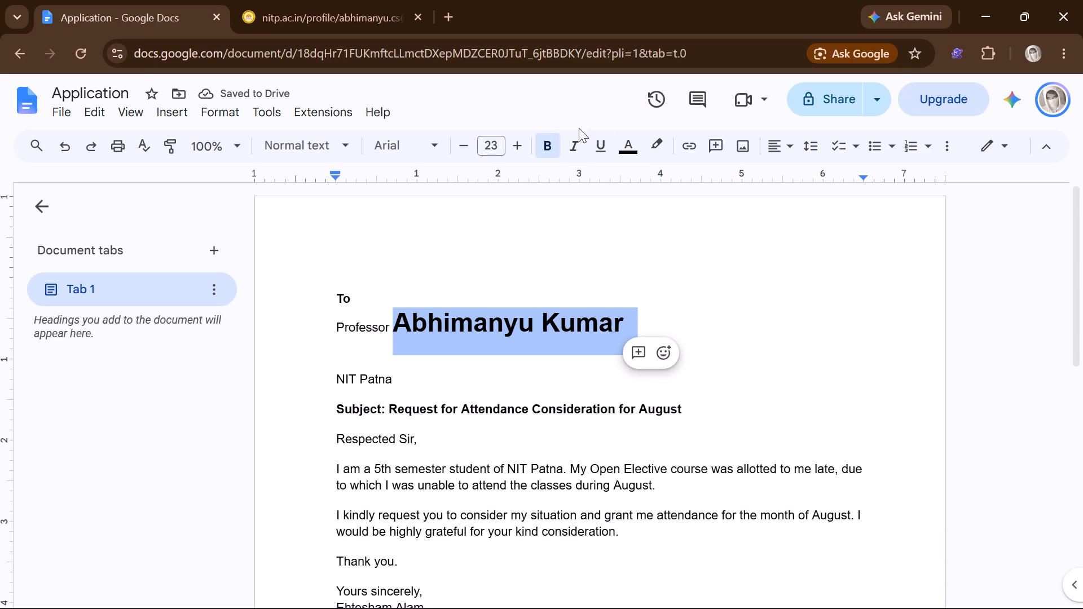
{"action": "left_click", "coordinate": [548, 142]}
{"action": "triple_click", "coordinate": [464, 152]}
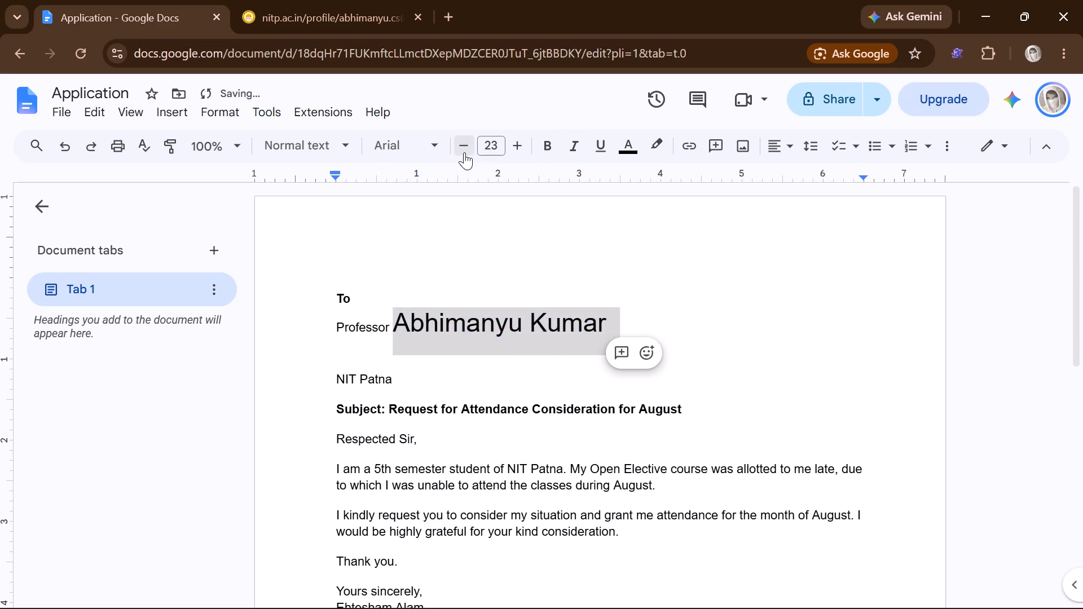
{"action": "triple_click", "coordinate": [464, 152]}
{"action": "triple_click", "coordinate": [464, 152]}
{"action": "triple_click", "coordinate": [464, 152]}
{"action": "left_click", "coordinate": [464, 152]}
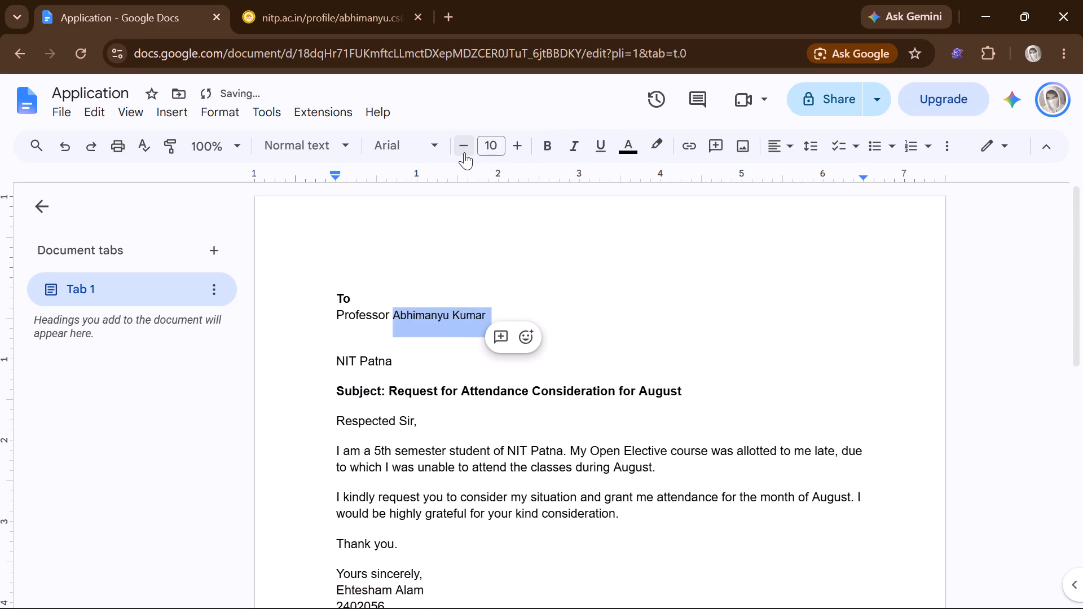
{"action": "left_click", "coordinate": [604, 332]}
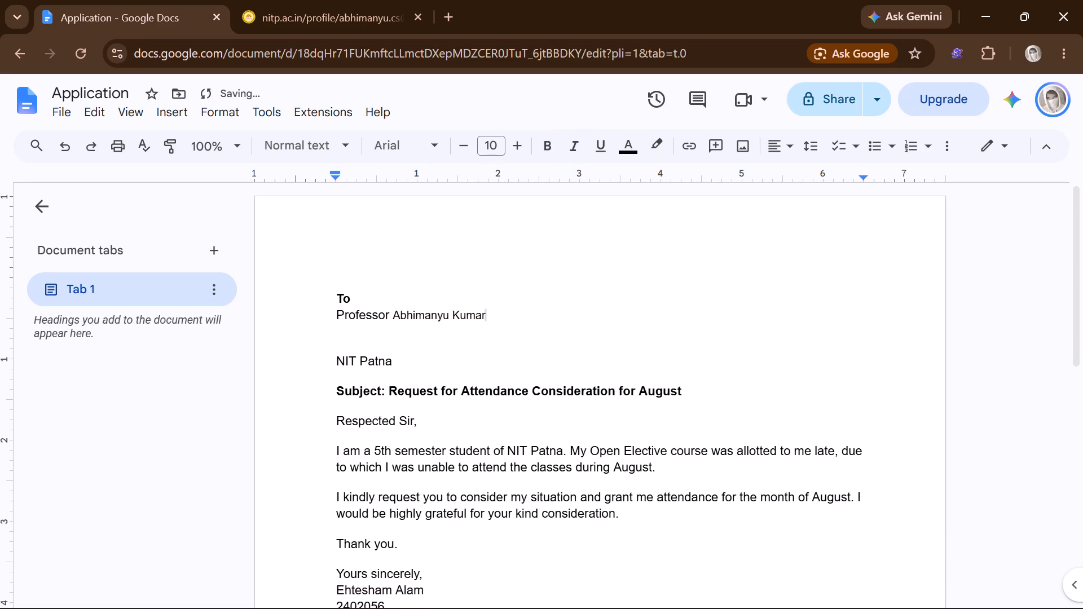
Check the font size of the word "Professor" and set the professor's name to the matching size 11.
{"action": "left_click_drag", "start_coordinate": [485, 312], "coordinate": [389, 315]}
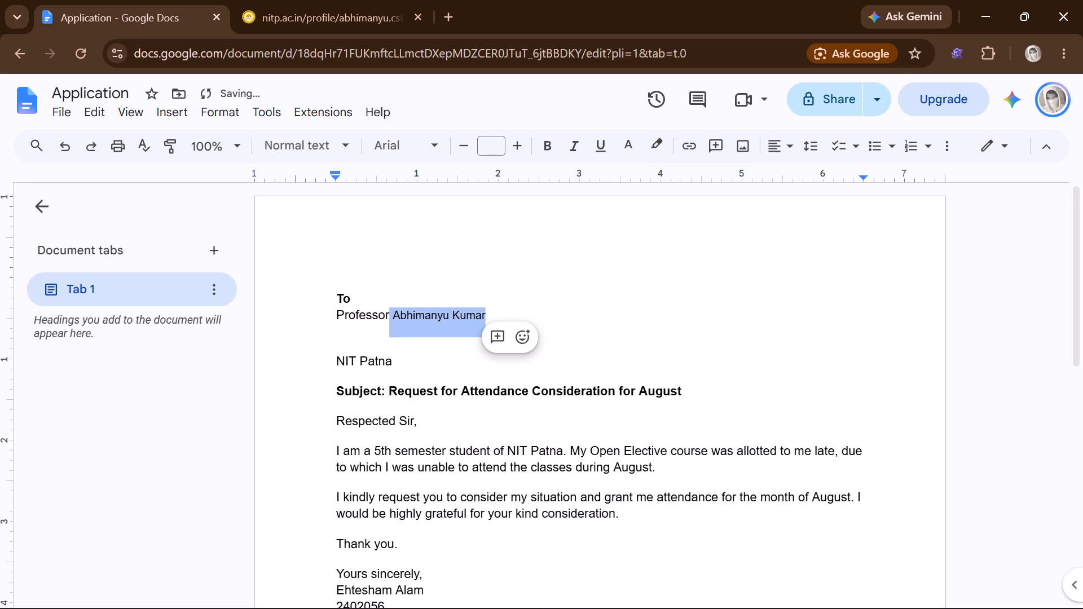
{"action": "left_click_drag", "start_coordinate": [327, 317], "coordinate": [394, 314]}
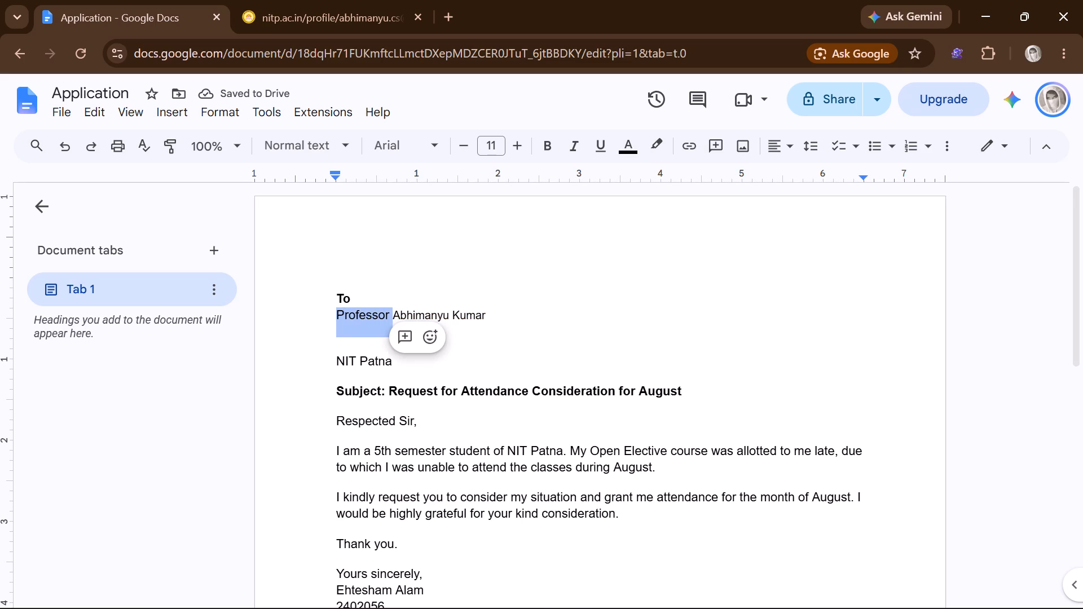
{"action": "left_click", "coordinate": [495, 324]}
{"action": "left_click_drag", "start_coordinate": [495, 324], "coordinate": [417, 325]}
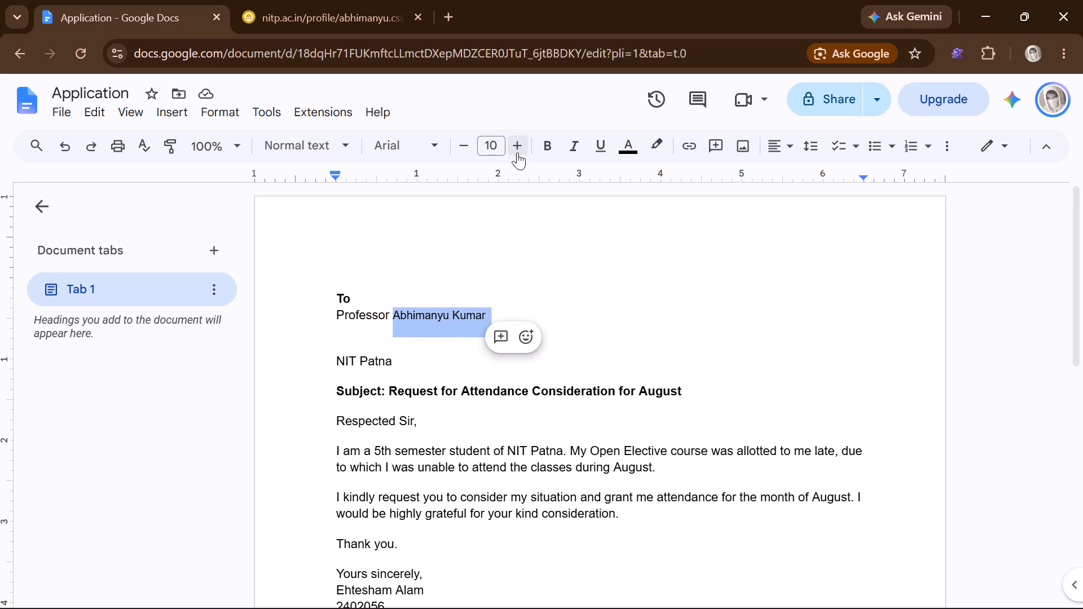
{"action": "double_click", "coordinate": [517, 153]}
{"action": "left_click", "coordinate": [469, 142]}
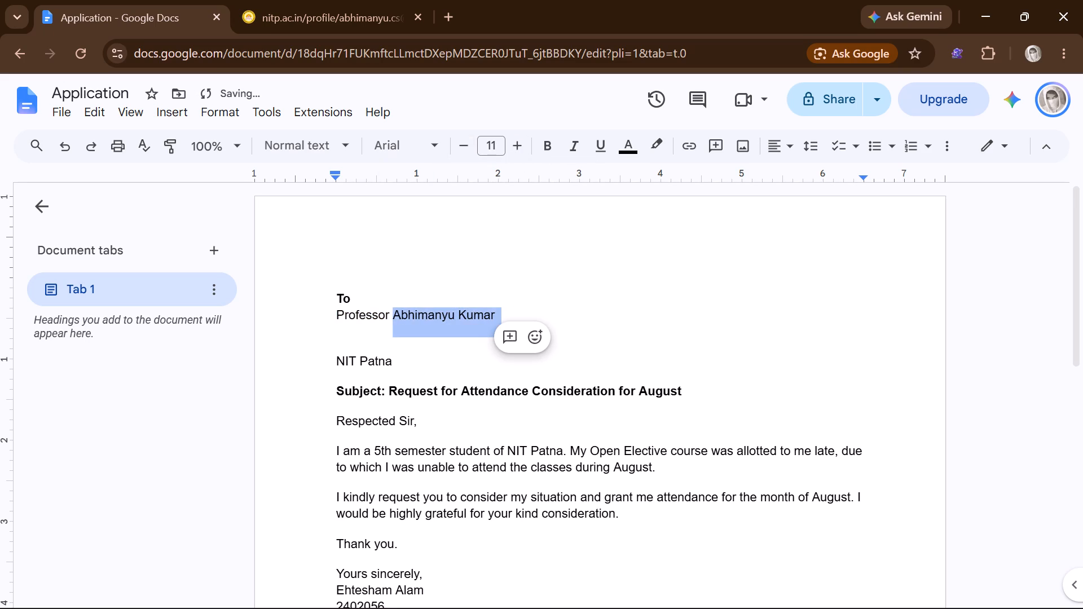
{"action": "left_click", "coordinate": [577, 242]}
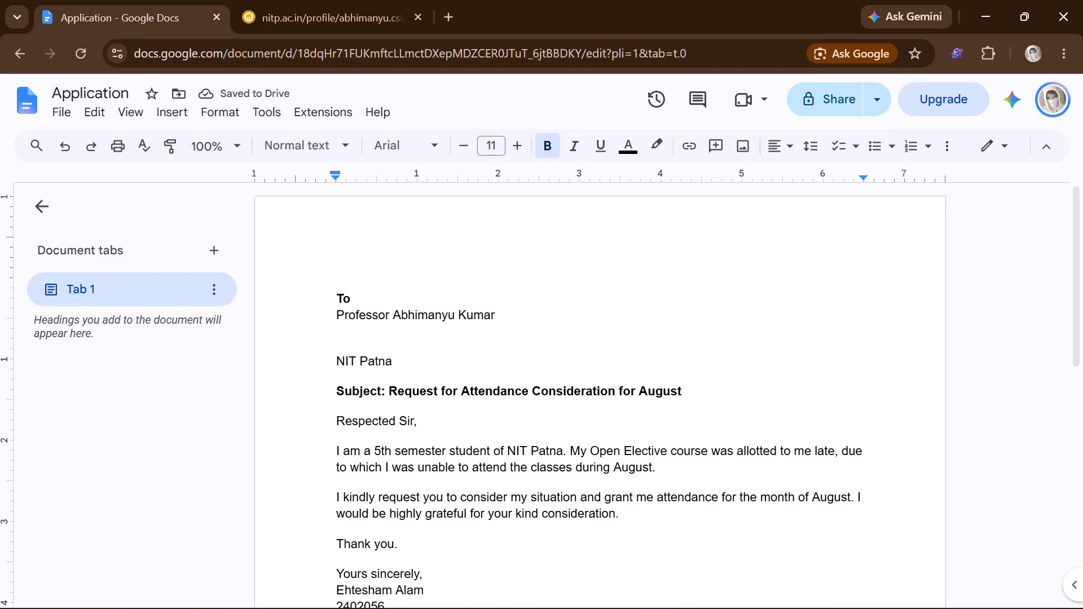
Delete the empty line between the professor's name and "NIT Patna".
{"action": "left_click", "coordinate": [403, 347]}
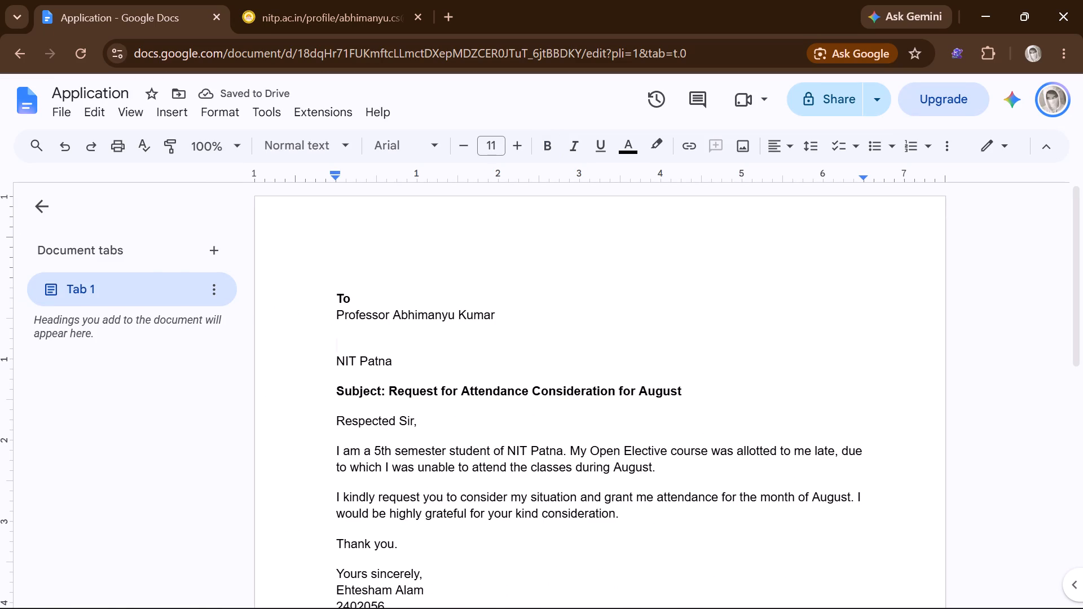
{"action": "key", "text": "BackSpace"}
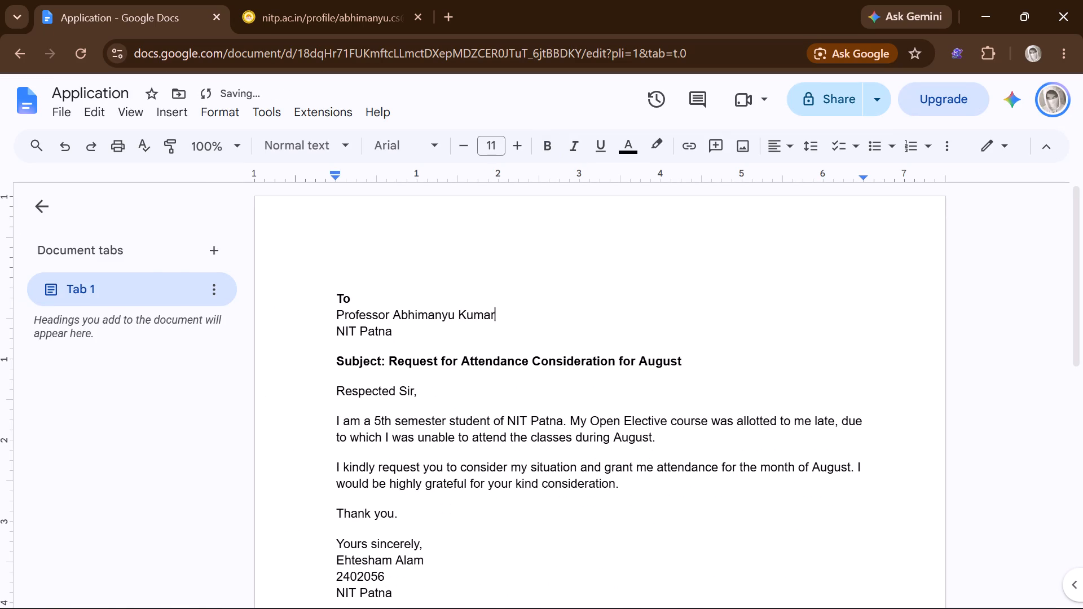
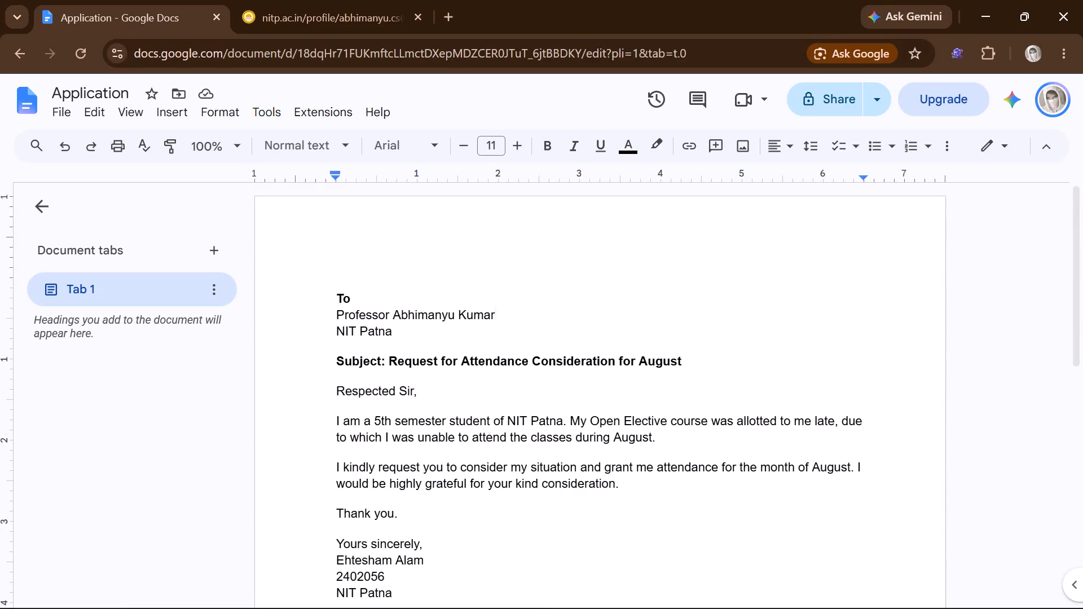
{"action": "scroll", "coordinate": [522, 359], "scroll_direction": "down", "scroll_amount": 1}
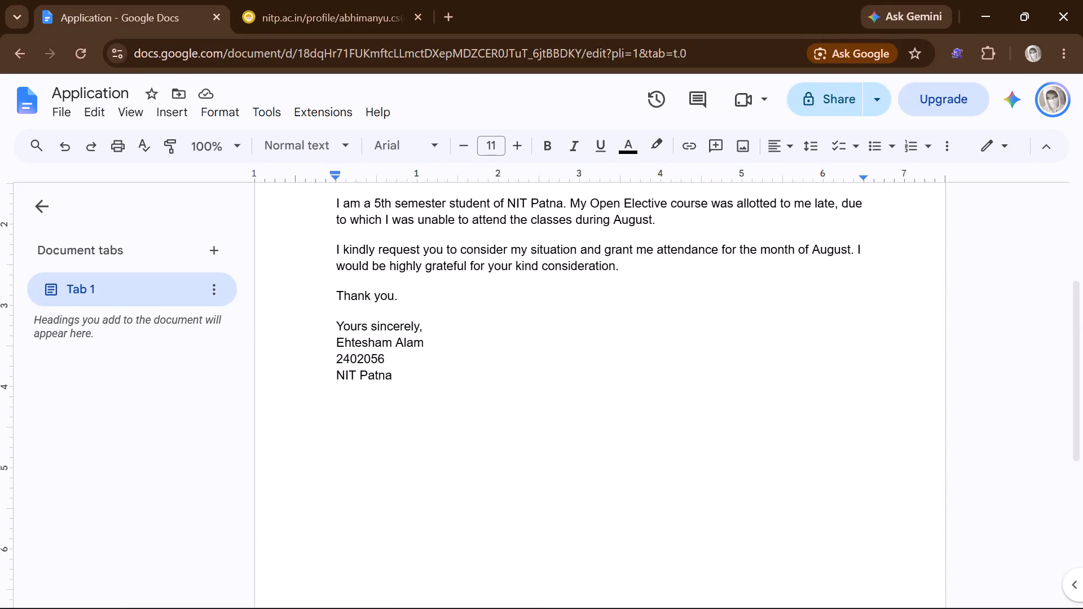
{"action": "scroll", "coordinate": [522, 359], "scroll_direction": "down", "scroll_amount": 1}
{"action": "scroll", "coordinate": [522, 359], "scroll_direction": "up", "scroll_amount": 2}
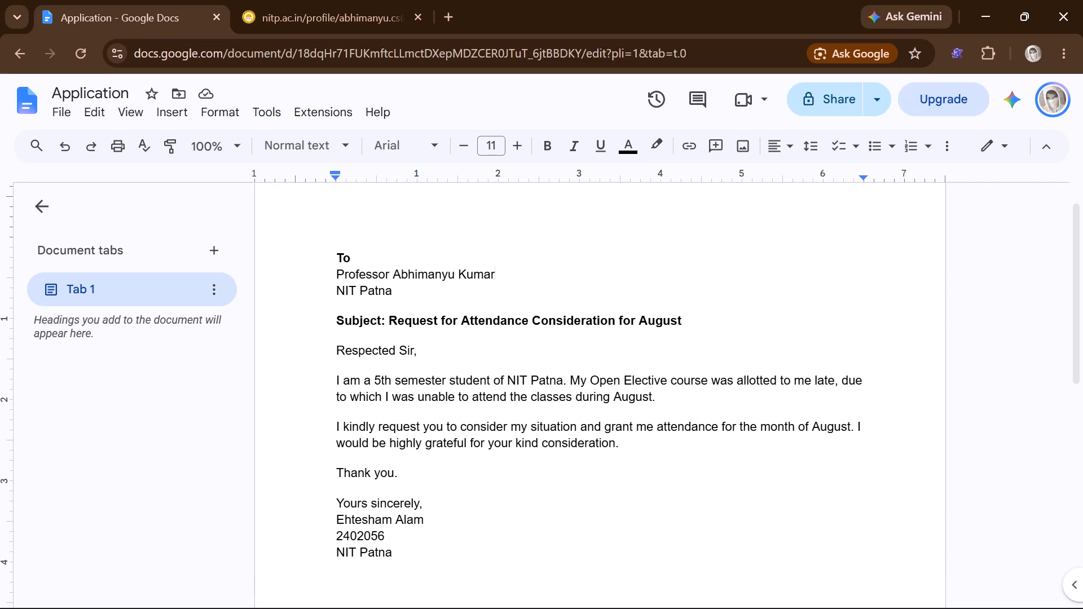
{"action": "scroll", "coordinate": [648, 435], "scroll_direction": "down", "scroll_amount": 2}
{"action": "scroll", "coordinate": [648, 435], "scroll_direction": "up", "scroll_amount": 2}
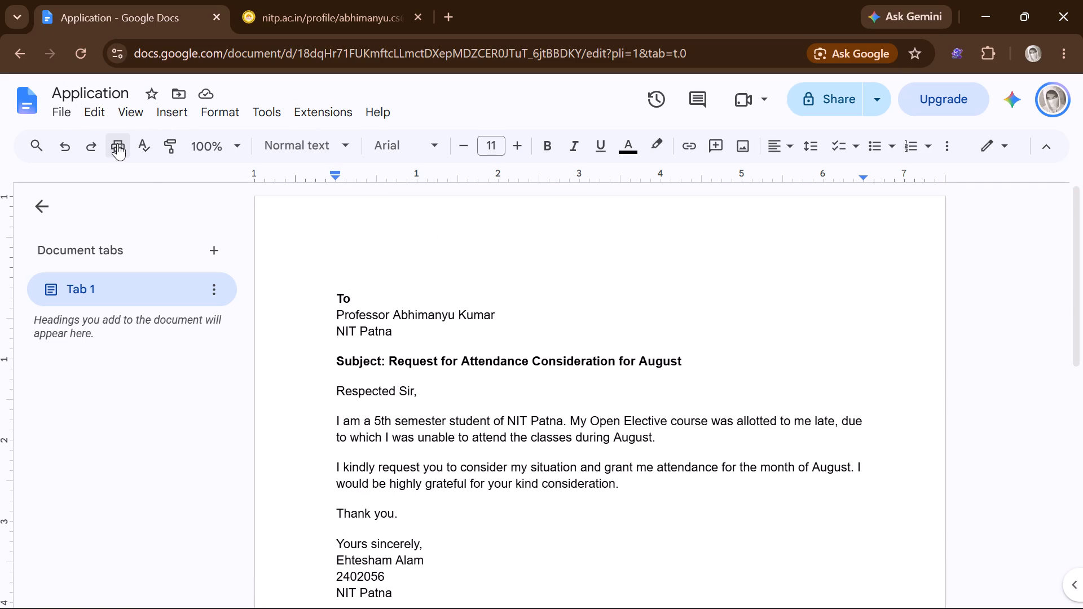
Add a second tab to the document.
{"action": "left_click", "coordinate": [209, 251]}
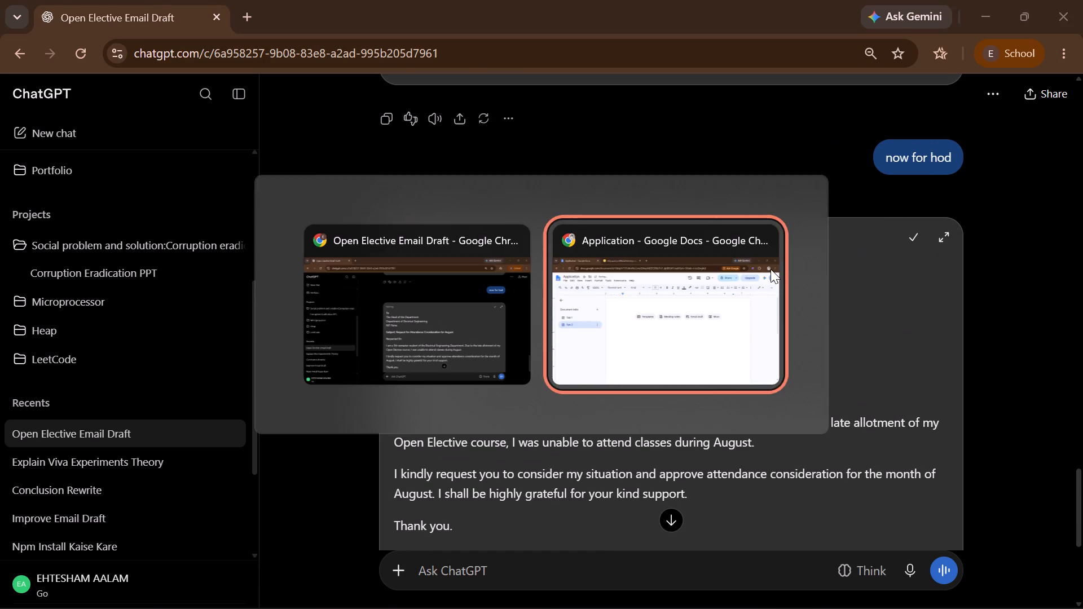
{"action": "key", "text": "ctrl+v"}
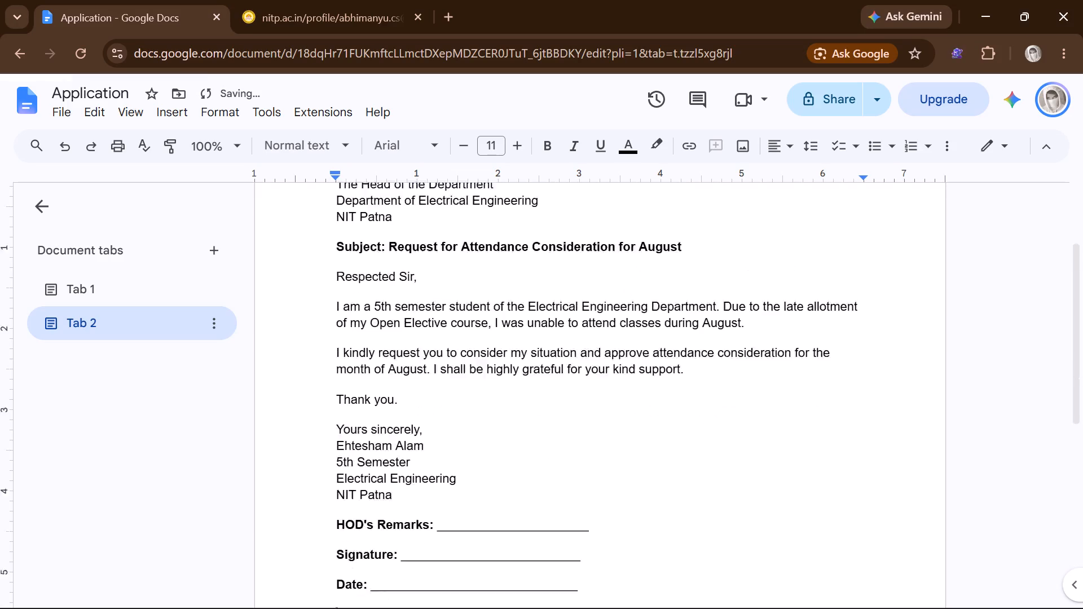
Delete the "HOD's Remarks", "Signature" and "Date" lines and the empty line after them from the end of the letter.
{"action": "scroll", "coordinate": [416, 366], "scroll_direction": "down", "scroll_amount": 1}
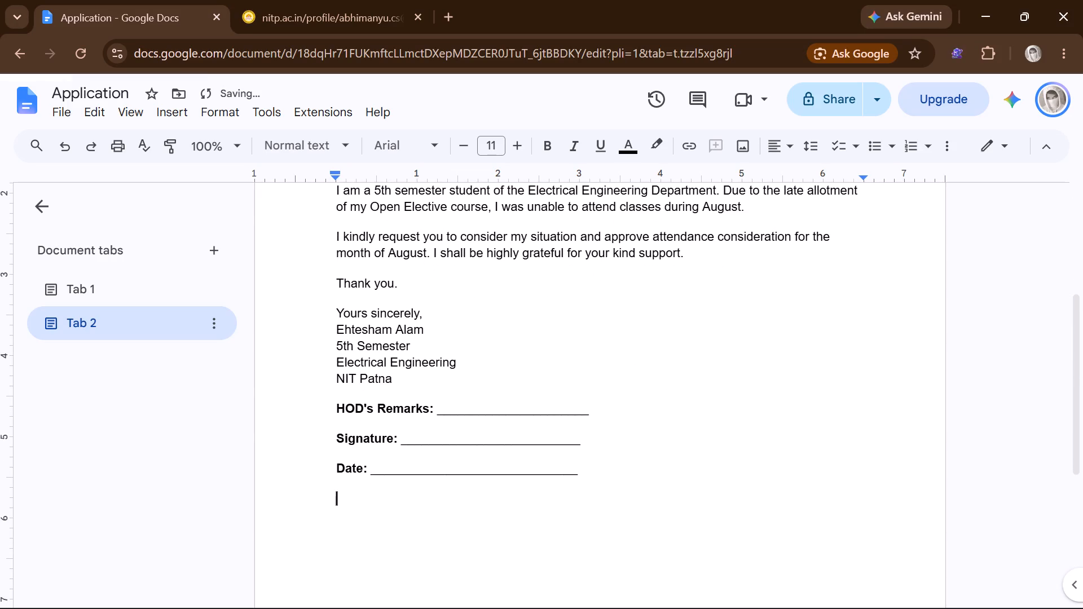
{"action": "left_click_drag", "start_coordinate": [349, 498], "coordinate": [328, 408]}
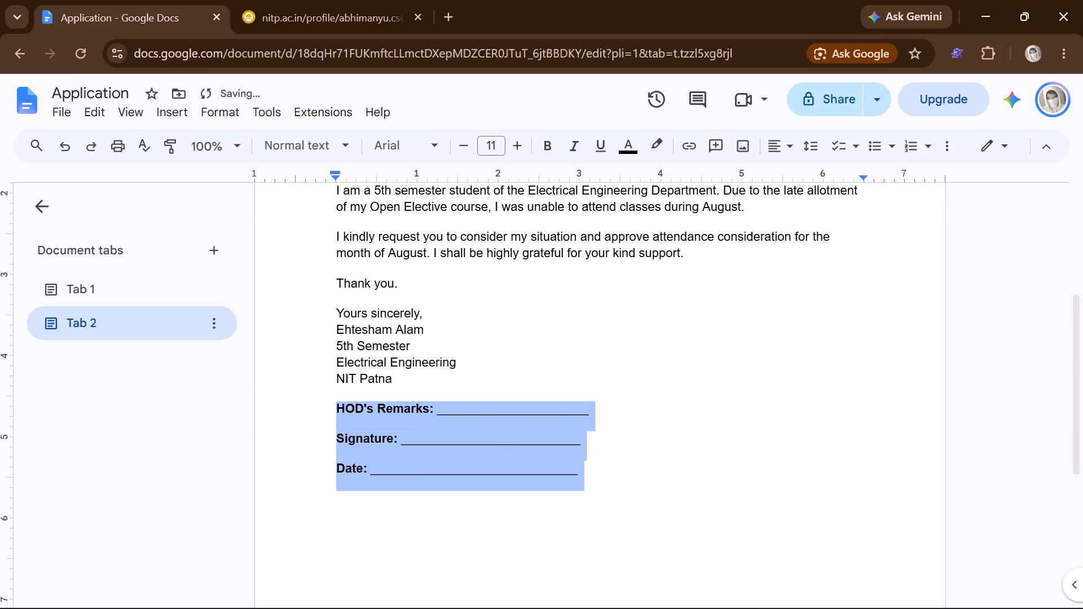
{"action": "key", "text": "BackSpace"}
{"action": "key", "text": "BackSpace"}
Replace "5th Semester" in the letter's signature block with the student's roll number.
{"action": "scroll", "coordinate": [328, 408], "scroll_direction": "up", "scroll_amount": 1}
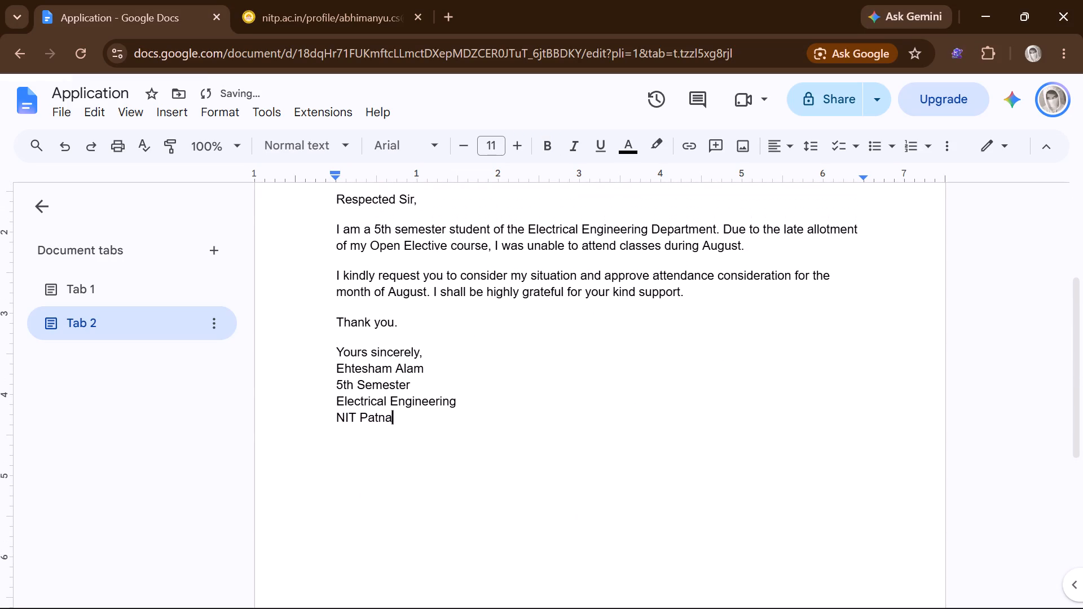
{"action": "left_click_drag", "start_coordinate": [408, 391], "coordinate": [323, 392]}
{"action": "key", "text": "BackSpace"}
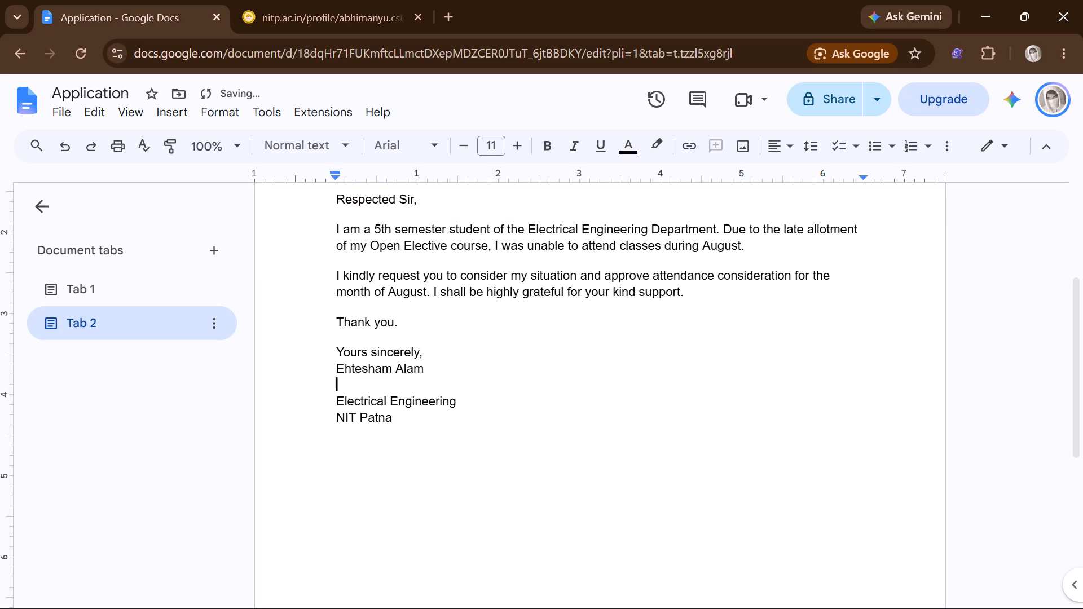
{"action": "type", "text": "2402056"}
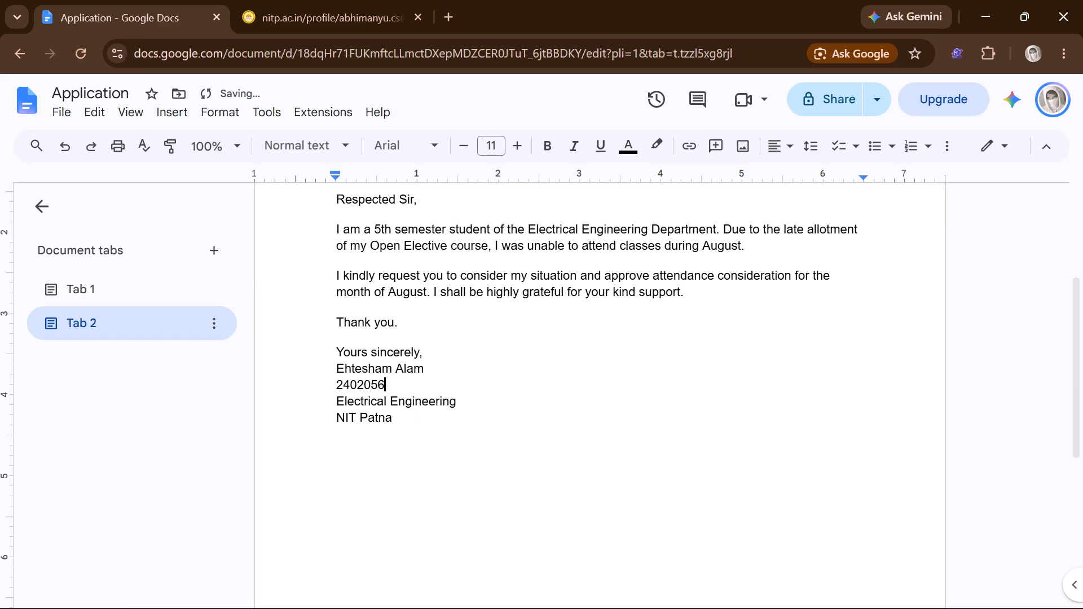
Copy "Department o" from the recipient block in Tab 2 onto a new line below the professor's name in Tab 1.
{"action": "scroll", "coordinate": [422, 409], "scroll_direction": "up", "scroll_amount": 1}
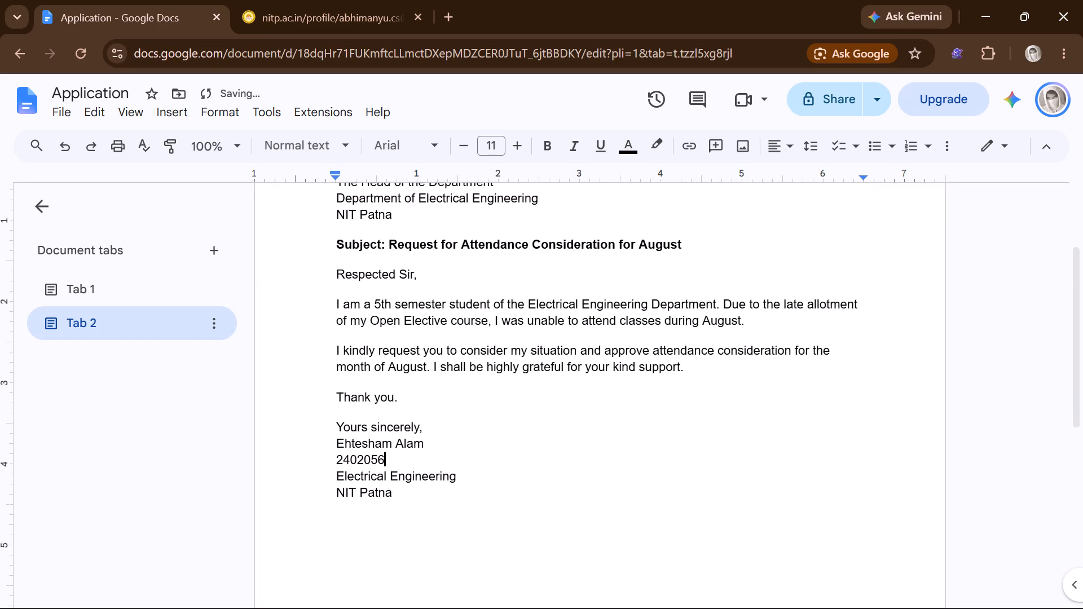
{"action": "scroll", "coordinate": [422, 409], "scroll_direction": "up", "scroll_amount": 3}
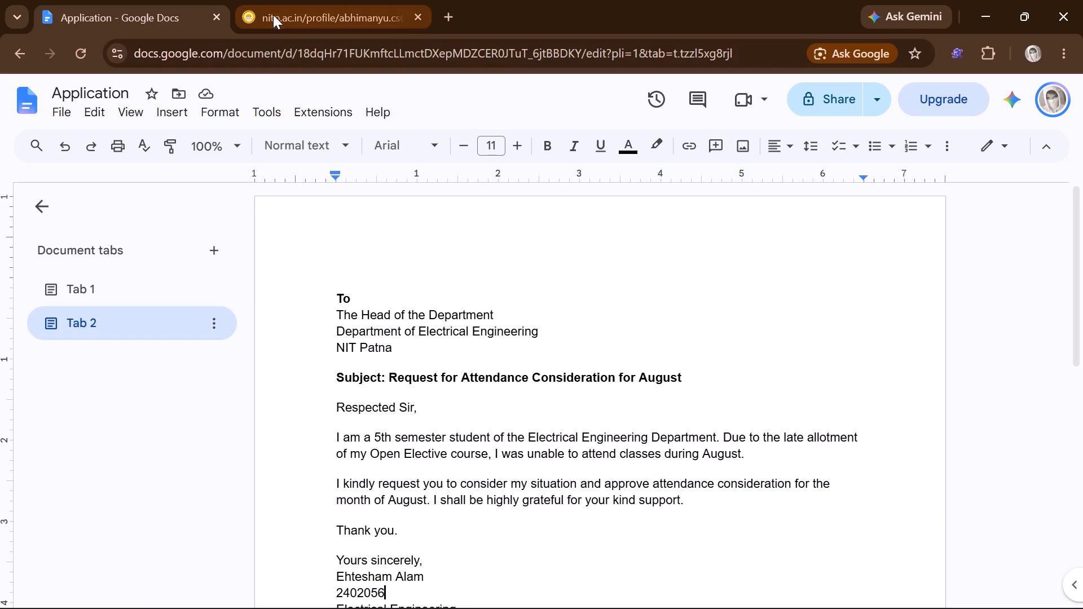
{"action": "left_click", "coordinate": [122, 307]}
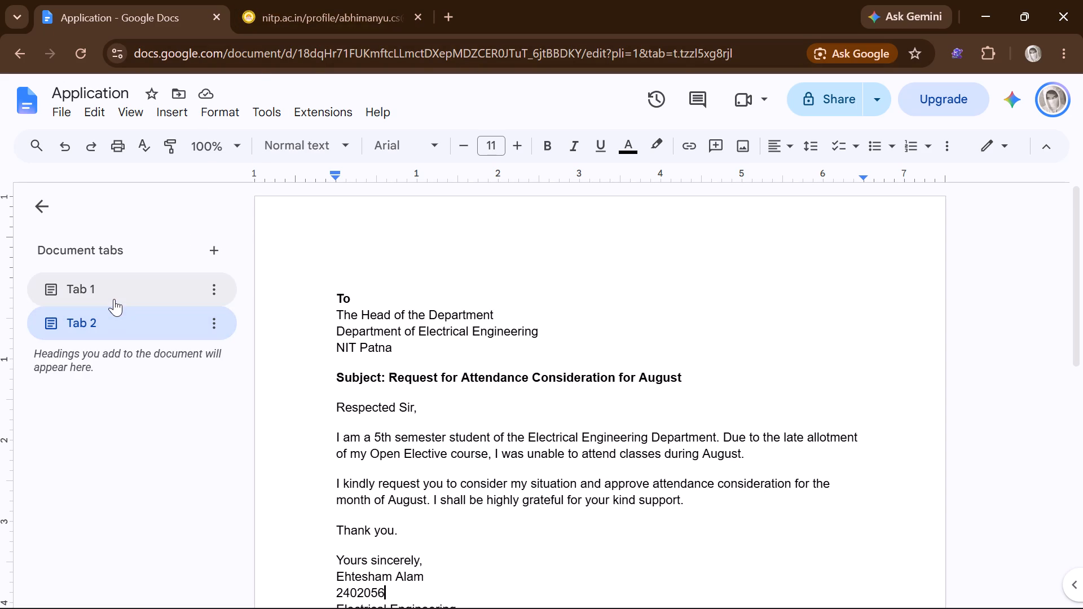
{"action": "left_click", "coordinate": [114, 299]}
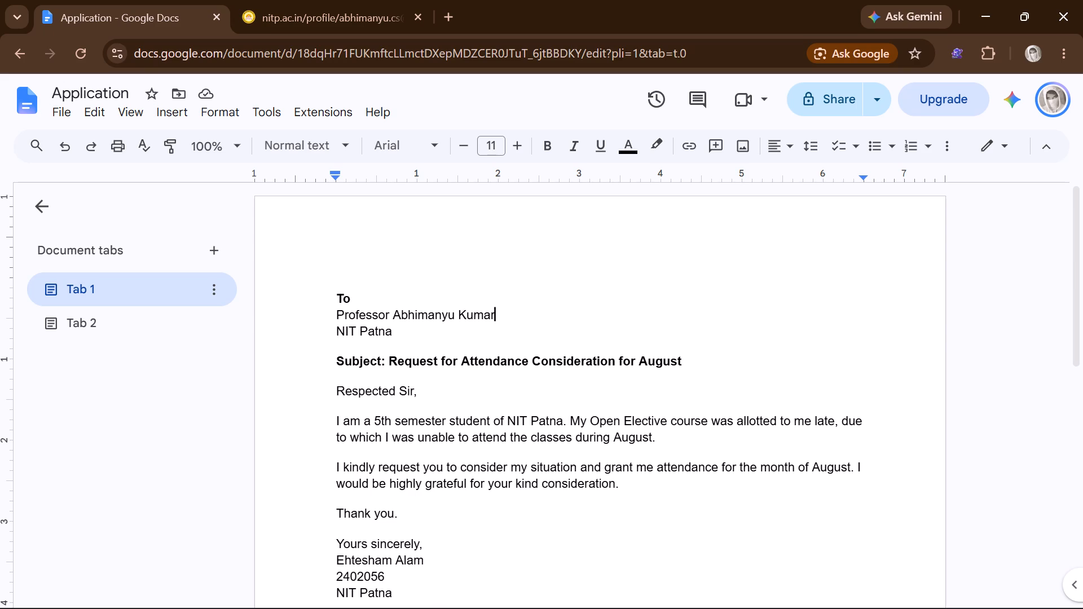
{"action": "left_click", "coordinate": [134, 327]}
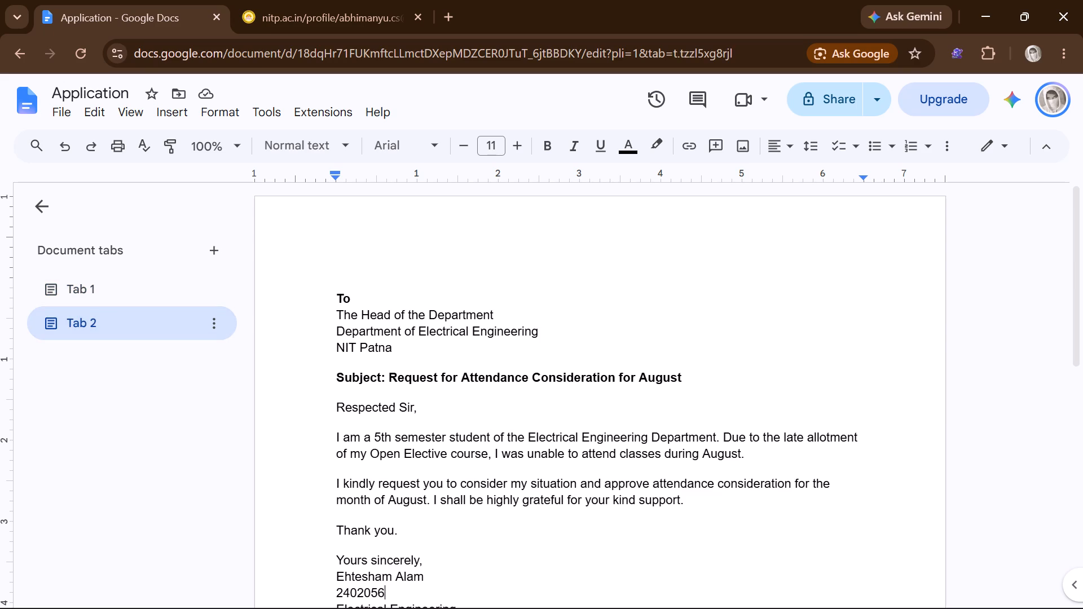
{"action": "left_click_drag", "start_coordinate": [334, 330], "coordinate": [412, 330]}
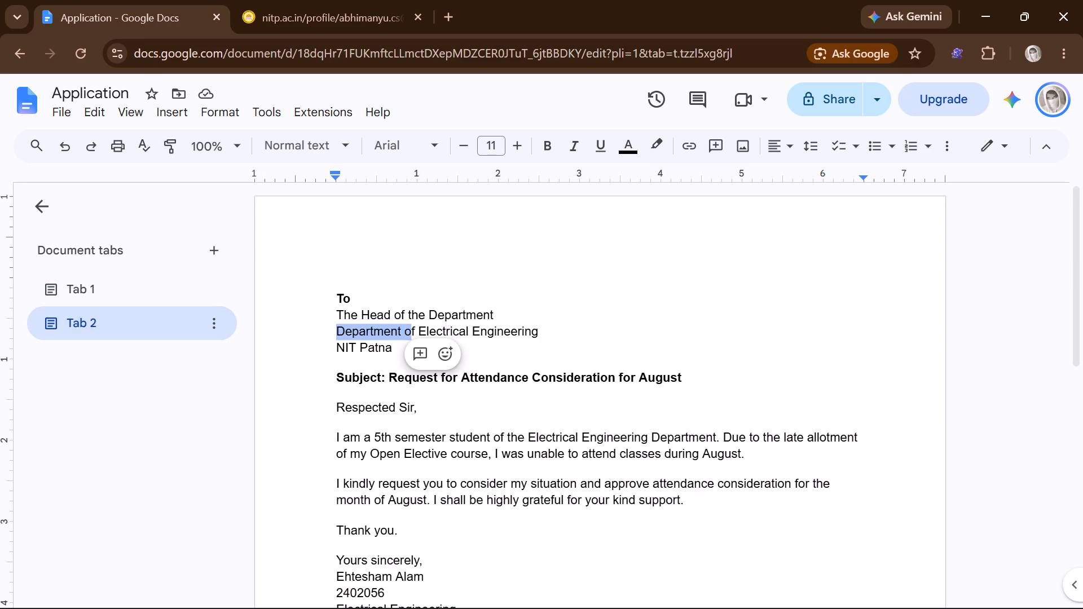
{"action": "key", "text": "ctrl+c"}
{"action": "left_click", "coordinate": [132, 296]}
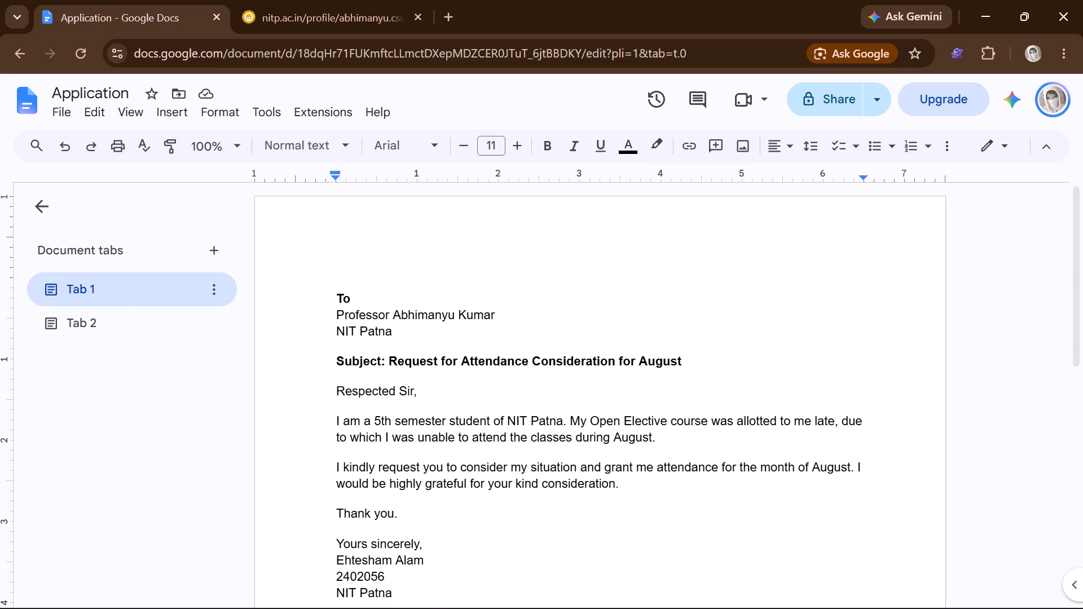
{"action": "key", "text": "Return"}
{"action": "key", "text": "ctrl+v"}
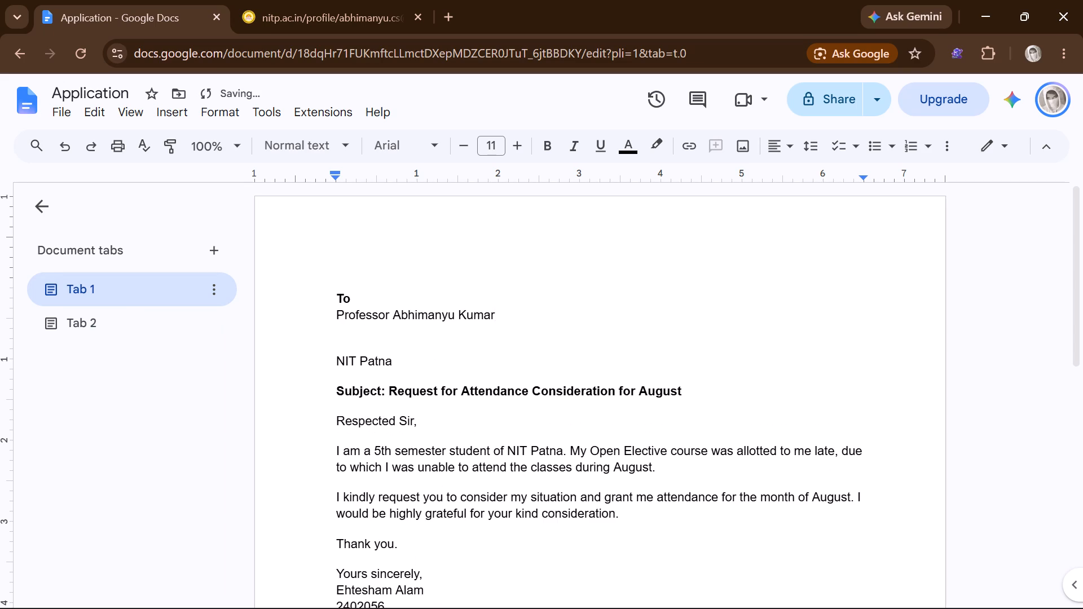
Complete the pasted text so the line reads "Department of Computer Science and Engineering".
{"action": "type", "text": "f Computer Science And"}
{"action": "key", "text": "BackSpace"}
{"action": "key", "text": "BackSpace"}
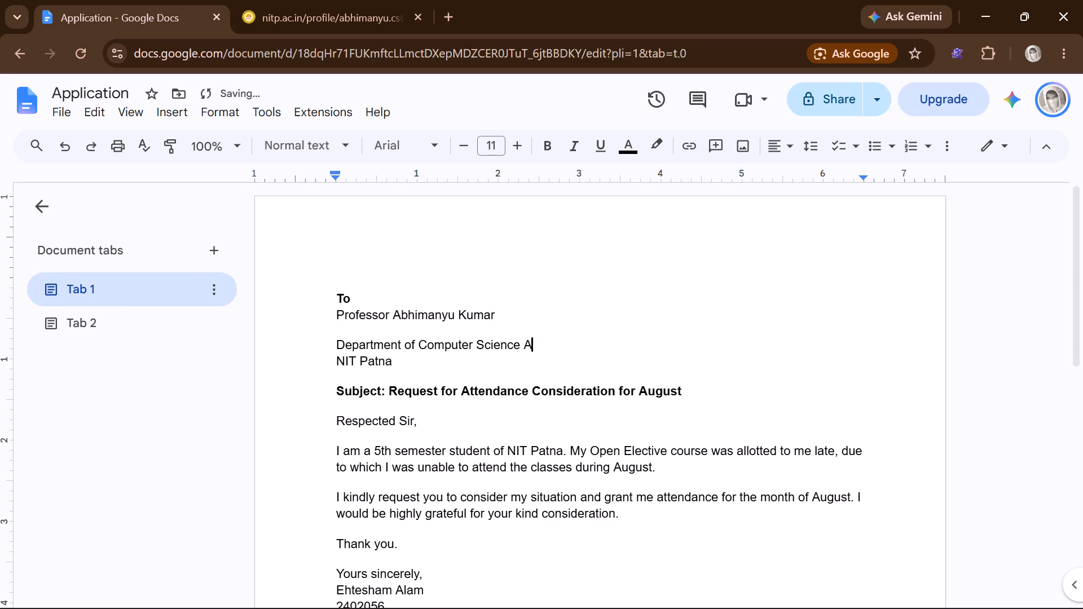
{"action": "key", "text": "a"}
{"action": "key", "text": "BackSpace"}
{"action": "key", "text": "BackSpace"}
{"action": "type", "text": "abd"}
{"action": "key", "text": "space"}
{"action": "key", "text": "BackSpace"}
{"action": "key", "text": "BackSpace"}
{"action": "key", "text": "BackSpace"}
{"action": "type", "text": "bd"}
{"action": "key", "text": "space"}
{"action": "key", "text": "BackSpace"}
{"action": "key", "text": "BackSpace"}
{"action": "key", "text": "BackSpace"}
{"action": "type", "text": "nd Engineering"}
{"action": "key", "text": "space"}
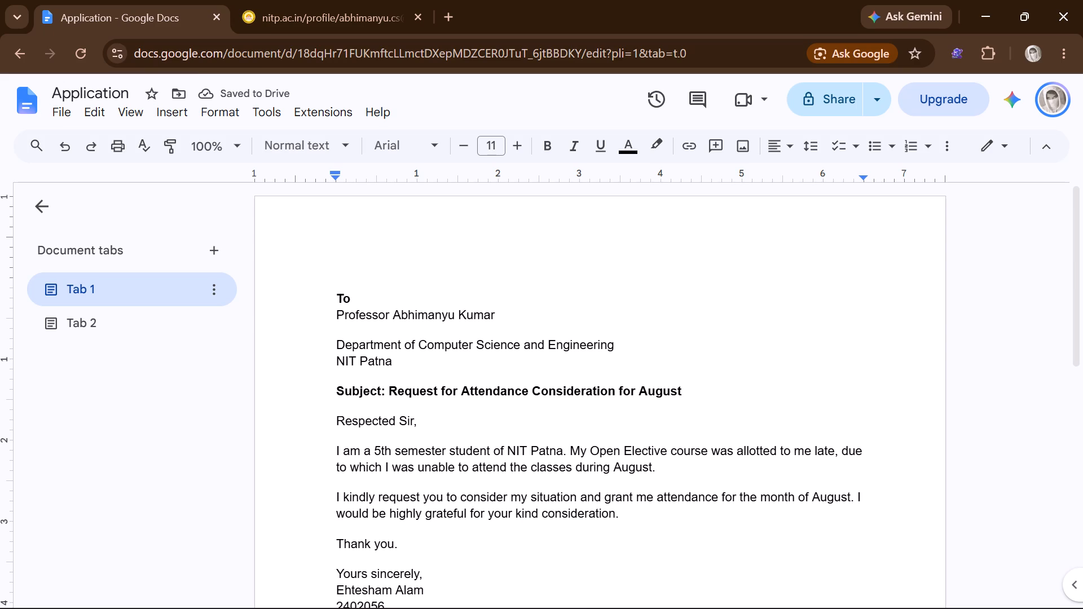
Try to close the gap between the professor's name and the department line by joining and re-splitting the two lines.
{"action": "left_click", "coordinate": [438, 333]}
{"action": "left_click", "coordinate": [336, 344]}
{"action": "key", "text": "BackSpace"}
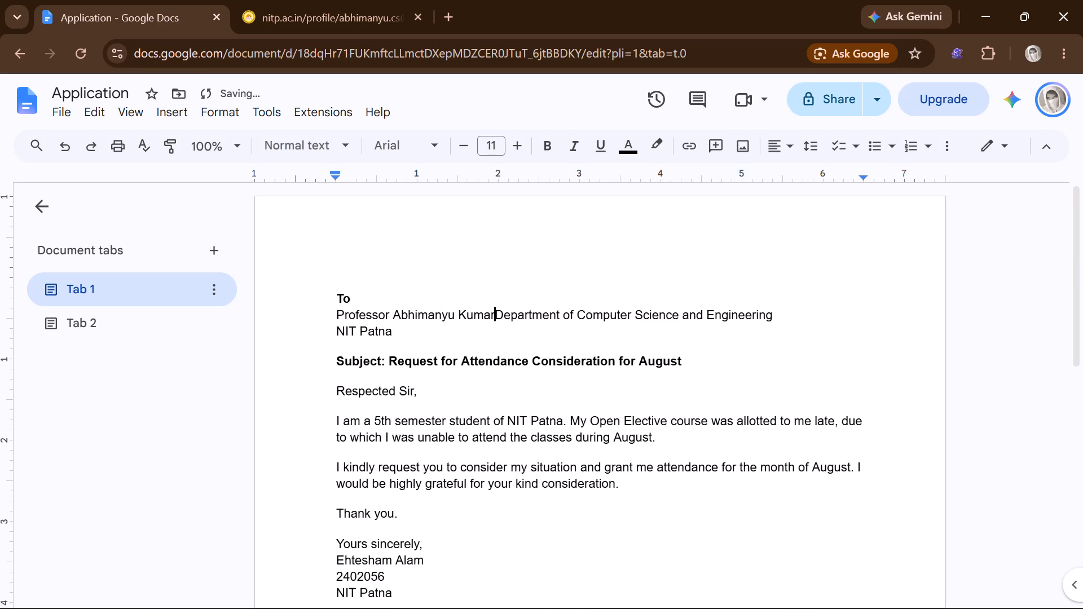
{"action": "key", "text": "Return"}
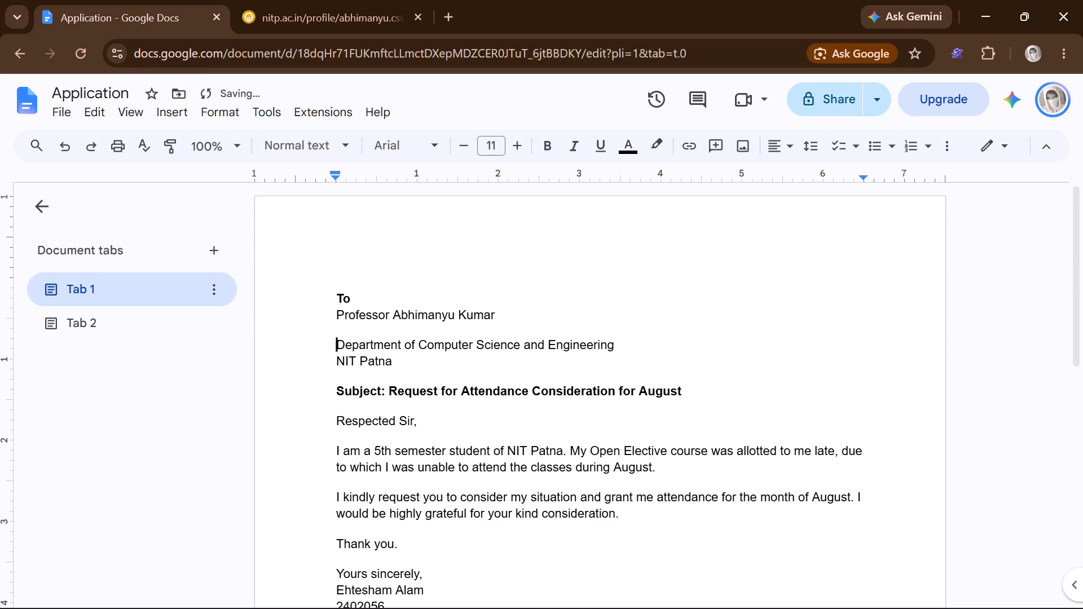
Delete the professor's name line and its leftover empty line so that the department line directly follows "To".
{"action": "left_click_drag", "start_coordinate": [501, 329], "coordinate": [329, 322]}
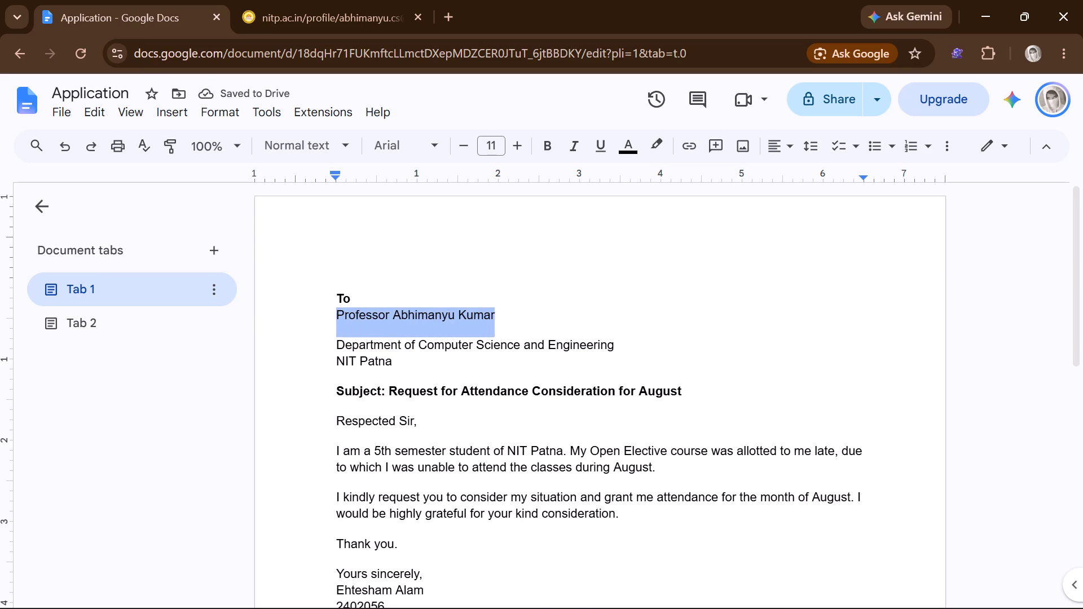
{"action": "left_click_drag", "start_coordinate": [329, 322], "coordinate": [324, 322]}
{"action": "key", "text": "BackSpace"}
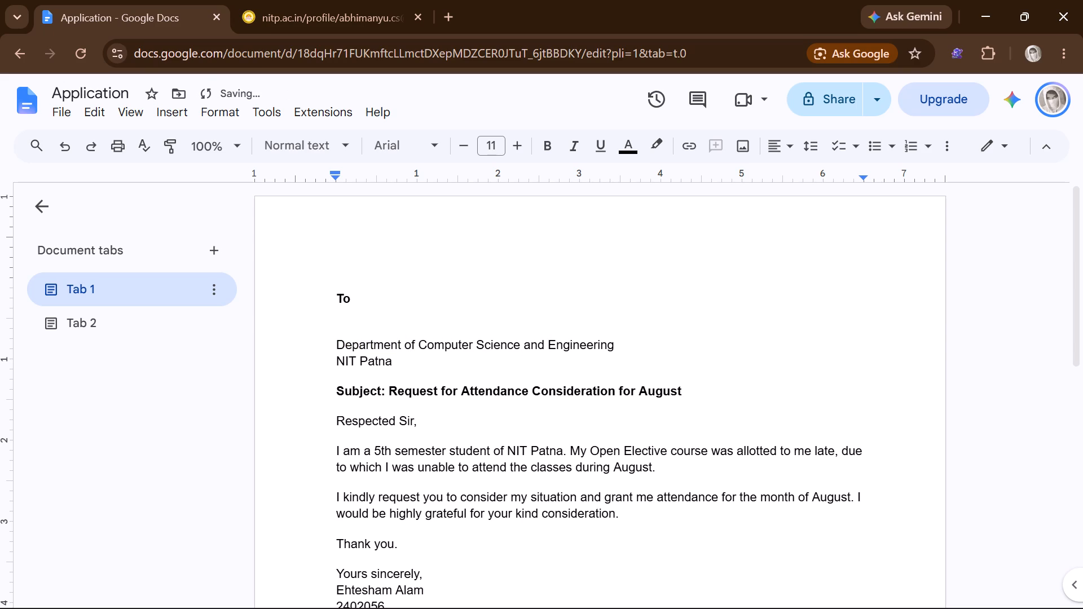
{"action": "key", "text": "Right"}
{"action": "key", "text": "BackSpace"}
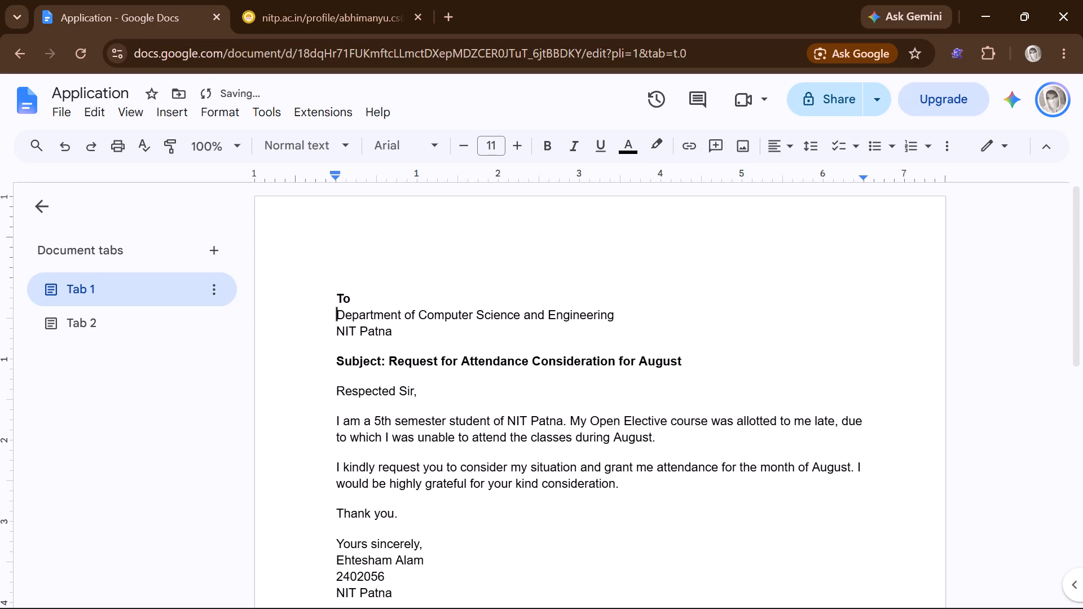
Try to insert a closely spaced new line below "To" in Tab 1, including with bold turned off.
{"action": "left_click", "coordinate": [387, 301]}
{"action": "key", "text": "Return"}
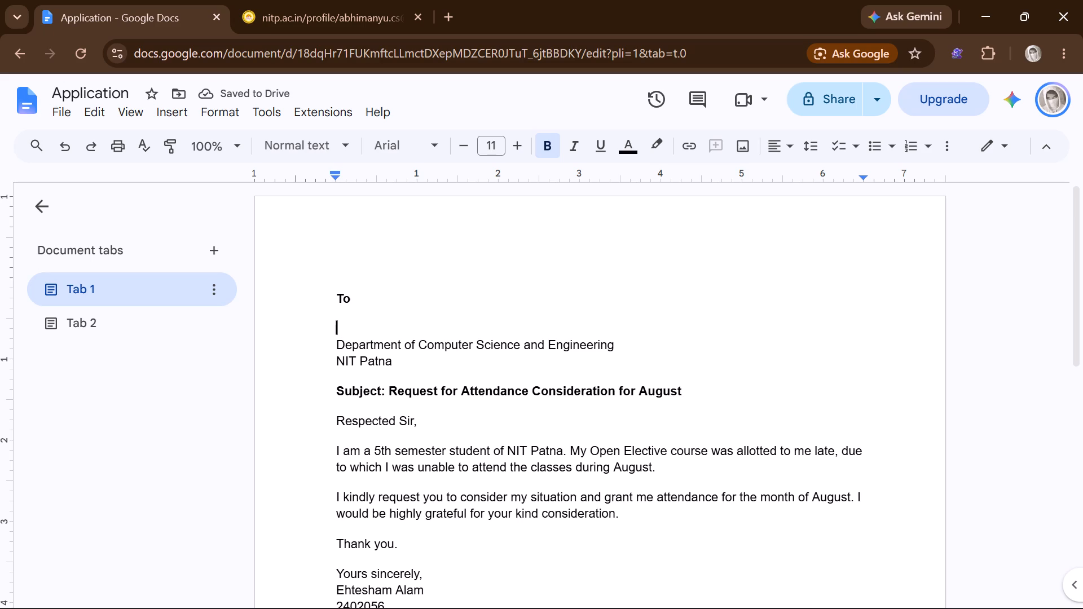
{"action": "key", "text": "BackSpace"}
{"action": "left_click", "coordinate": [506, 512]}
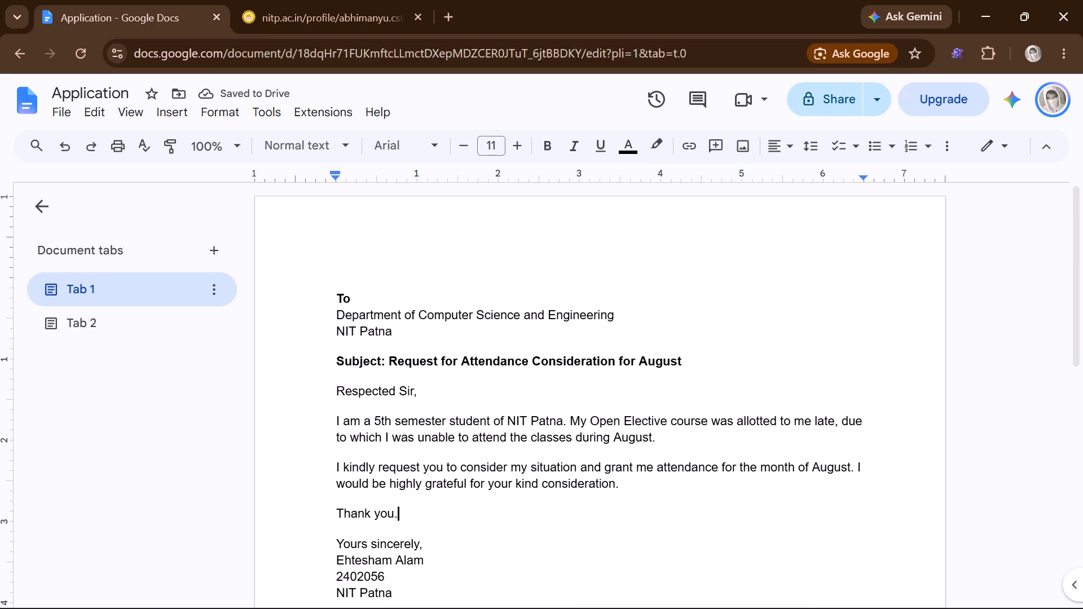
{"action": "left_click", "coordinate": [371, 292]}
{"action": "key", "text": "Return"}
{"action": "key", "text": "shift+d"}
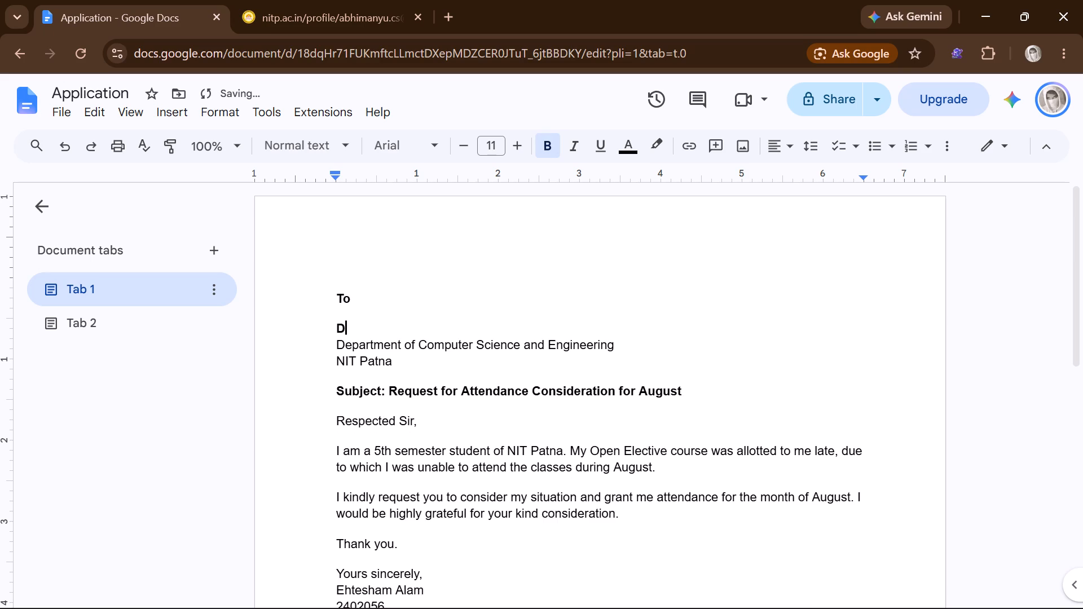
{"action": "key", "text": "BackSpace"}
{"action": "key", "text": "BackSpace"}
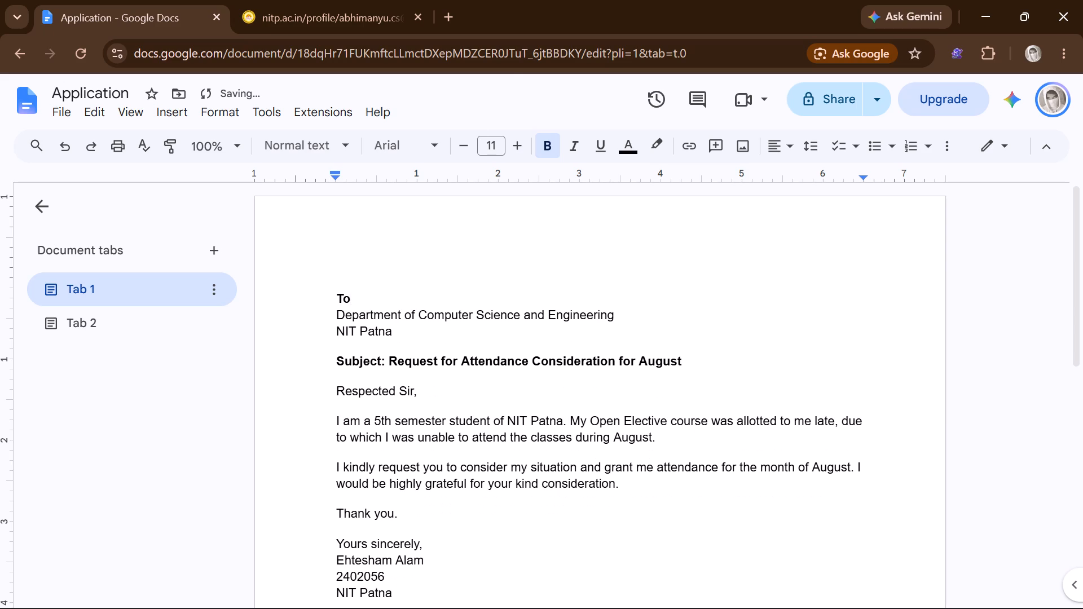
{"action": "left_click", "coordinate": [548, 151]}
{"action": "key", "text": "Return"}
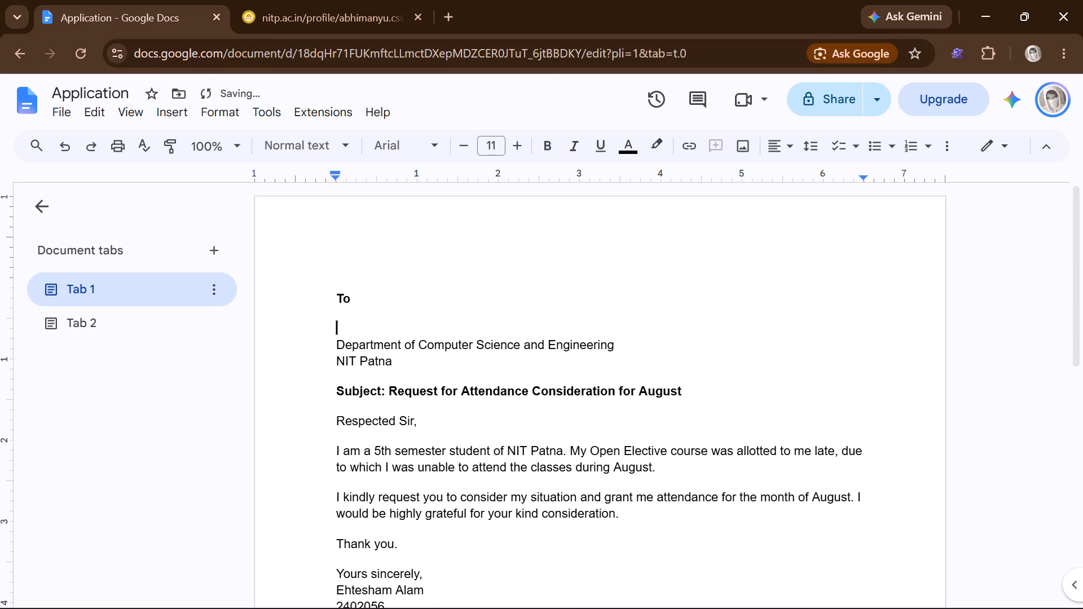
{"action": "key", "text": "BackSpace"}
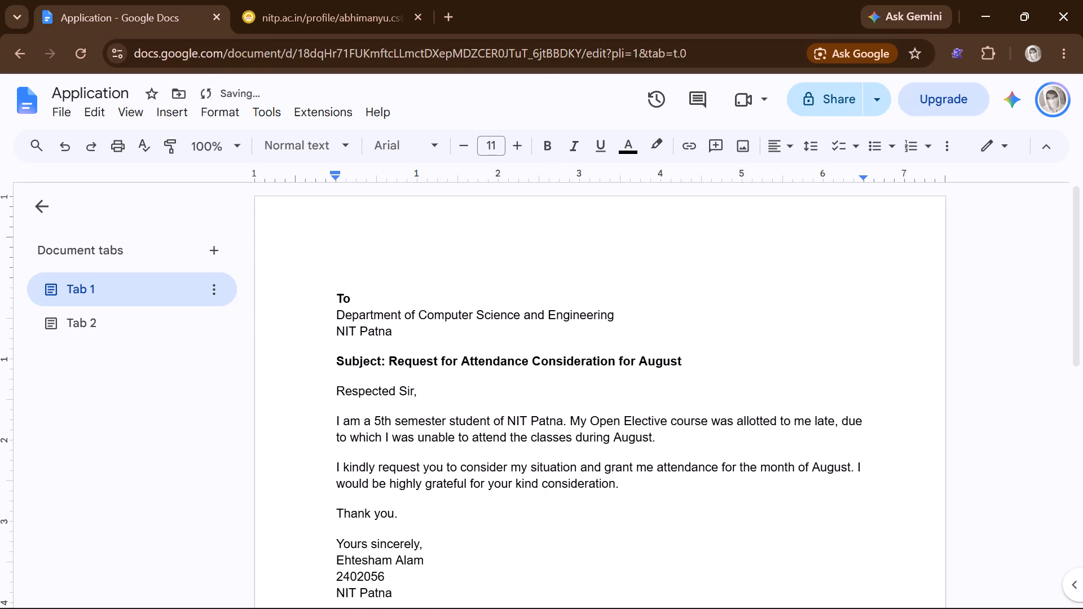
Cut the entire letter in Tab 1 and paste it back in the same place.
{"action": "left_click_drag", "start_coordinate": [327, 297], "coordinate": [450, 607]}
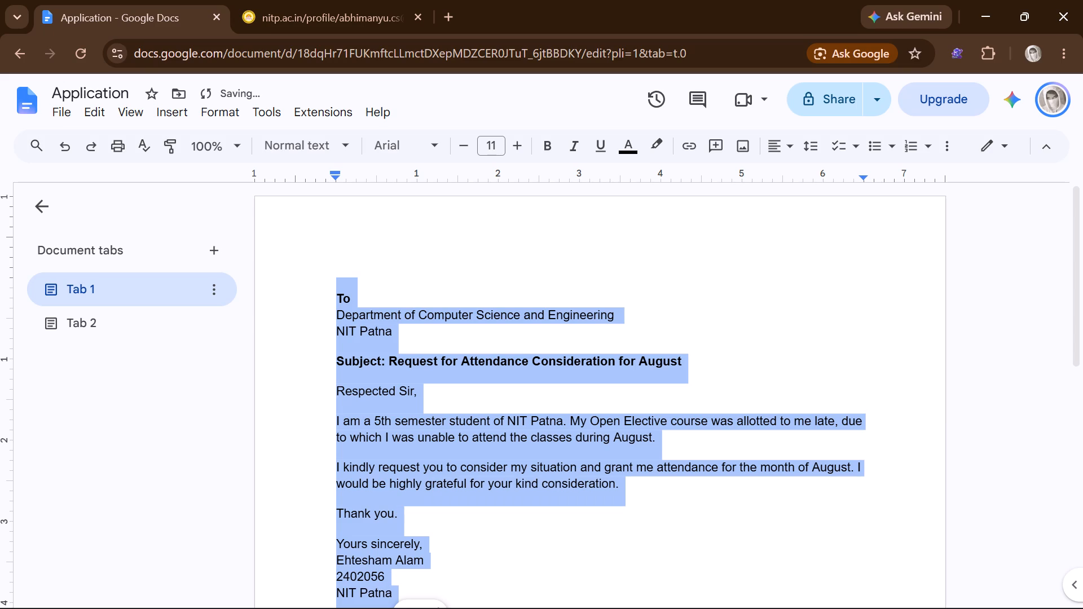
{"action": "key", "text": "ctrl+x"}
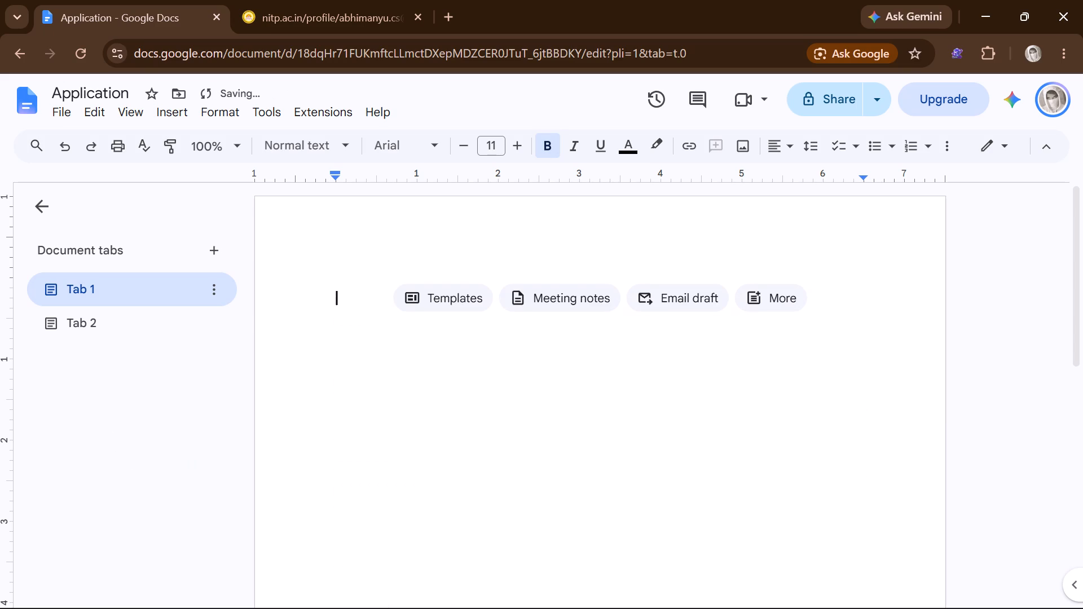
{"action": "key", "text": "ctrl+v"}
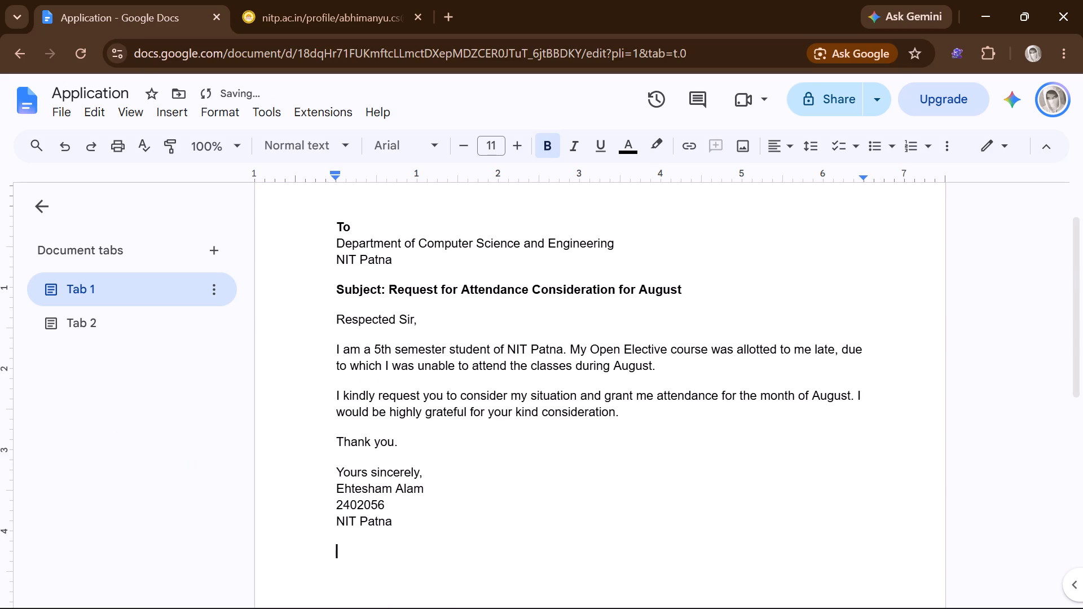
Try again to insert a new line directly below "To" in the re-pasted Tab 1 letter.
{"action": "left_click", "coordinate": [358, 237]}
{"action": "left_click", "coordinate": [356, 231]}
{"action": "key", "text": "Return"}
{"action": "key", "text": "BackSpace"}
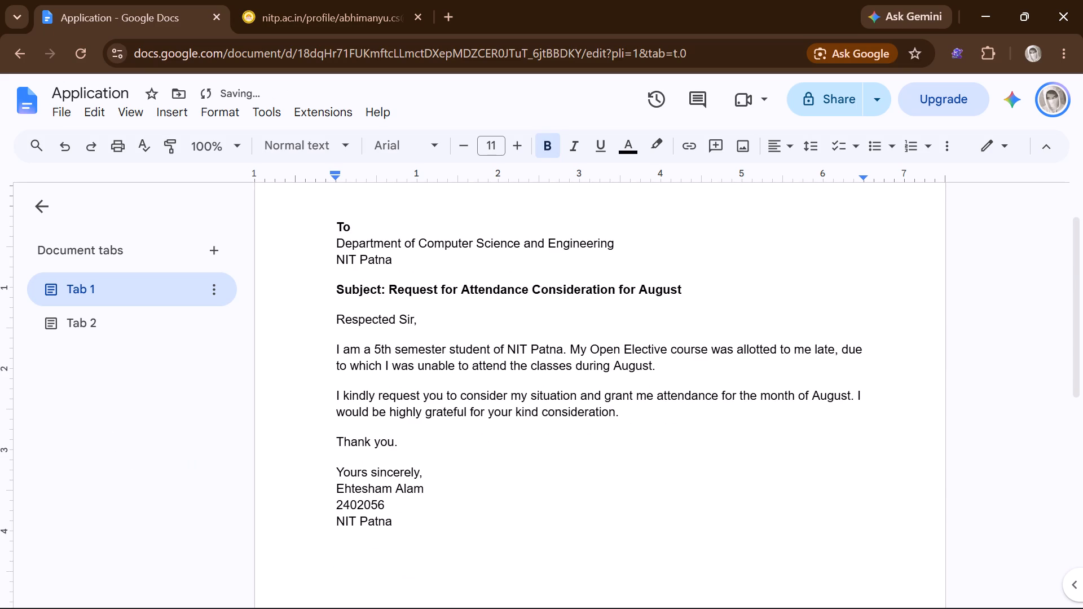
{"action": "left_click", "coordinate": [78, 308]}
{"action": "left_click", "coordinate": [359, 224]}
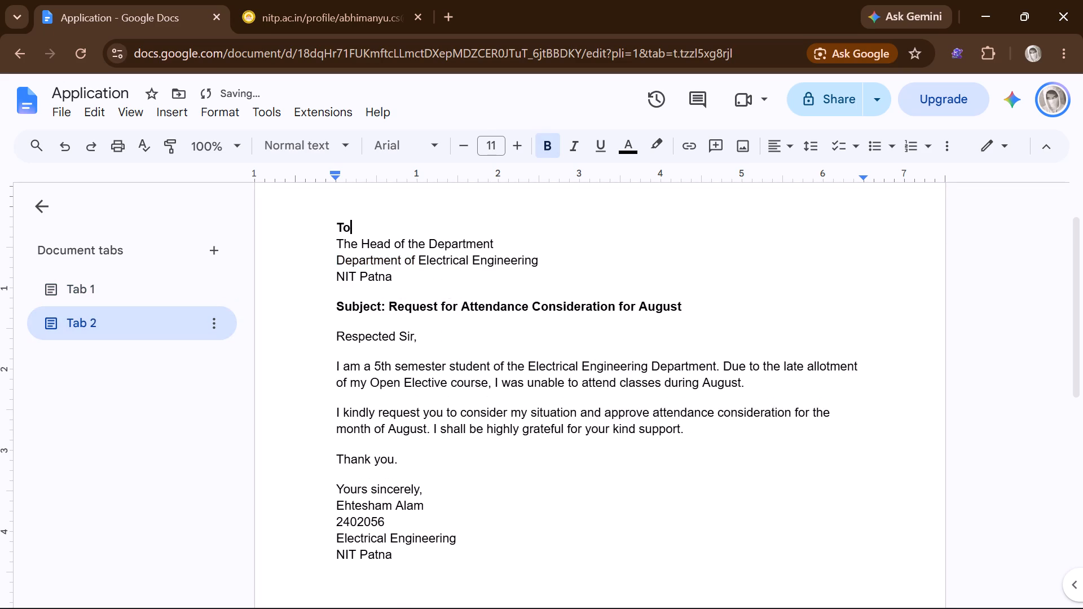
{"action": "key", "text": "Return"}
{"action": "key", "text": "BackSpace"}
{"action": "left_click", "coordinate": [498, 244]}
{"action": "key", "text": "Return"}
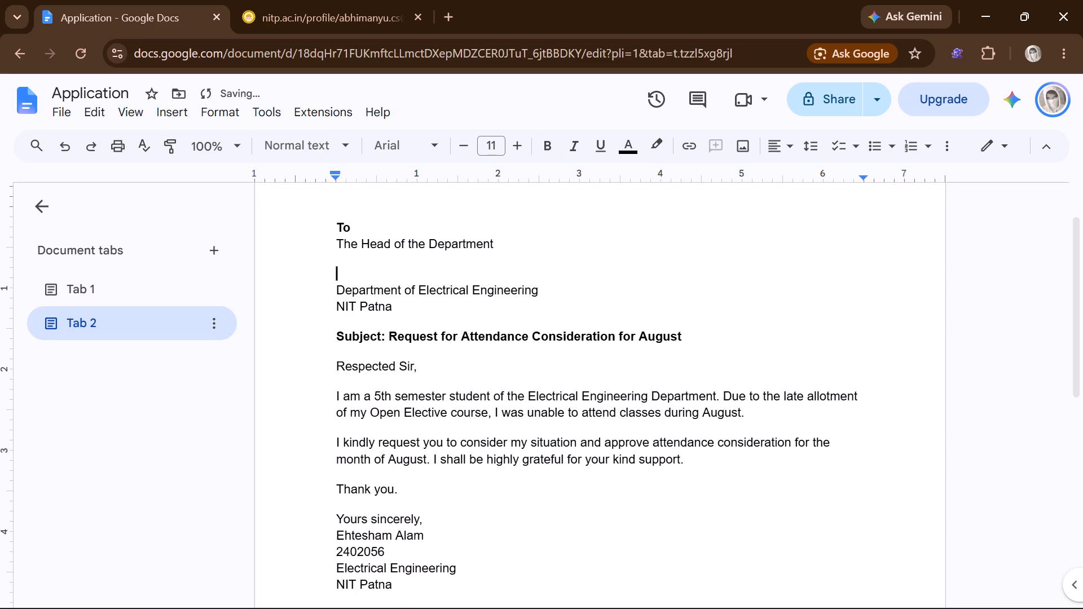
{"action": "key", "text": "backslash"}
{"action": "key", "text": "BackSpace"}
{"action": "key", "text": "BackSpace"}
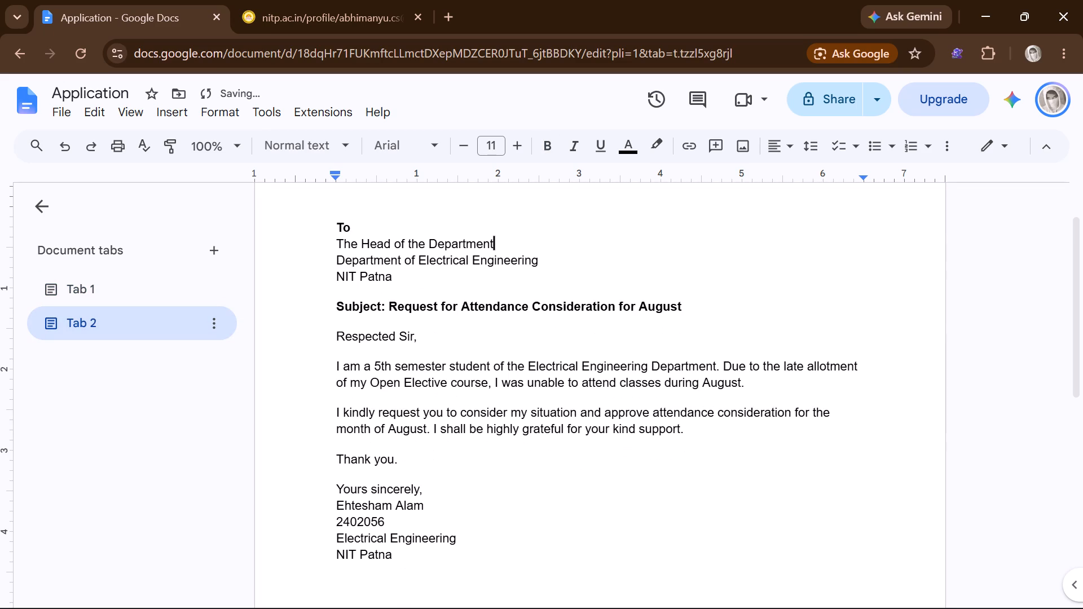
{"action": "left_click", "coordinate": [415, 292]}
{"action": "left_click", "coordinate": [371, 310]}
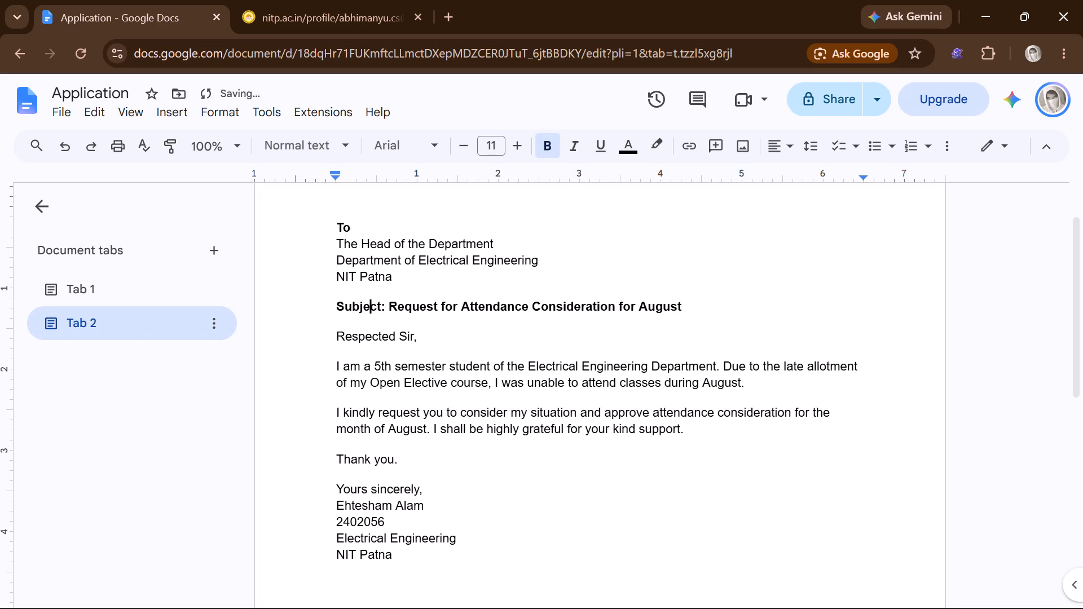
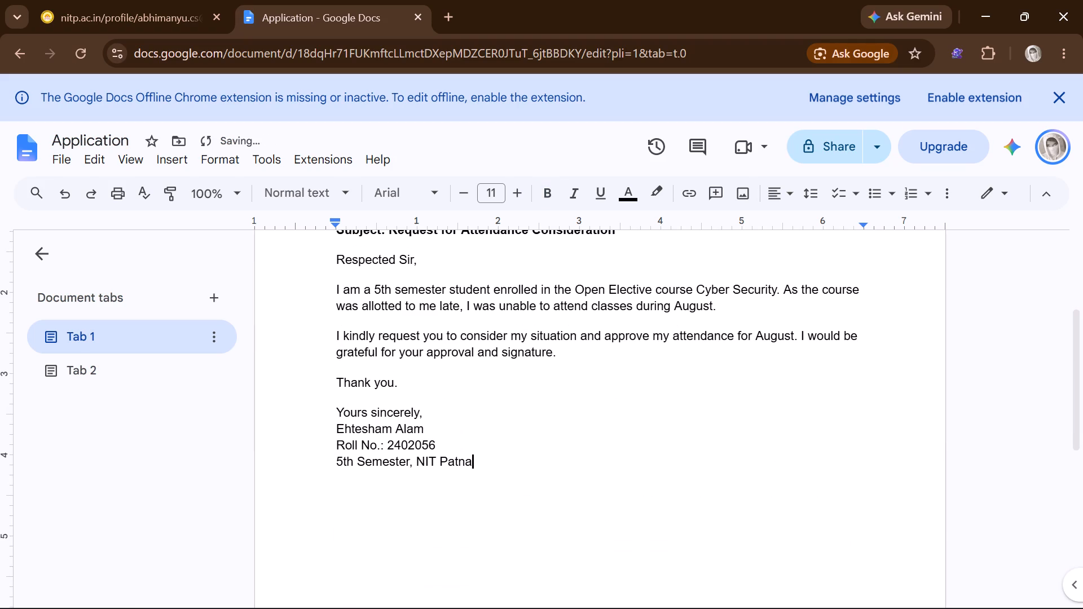
Delete "5th Semester," from the last signature line of the professor's letter in Tab 1, keeping "NIT Patna".
{"action": "left_click_drag", "start_coordinate": [414, 465], "coordinate": [333, 462]}
{"action": "key", "text": "BackSpace"}
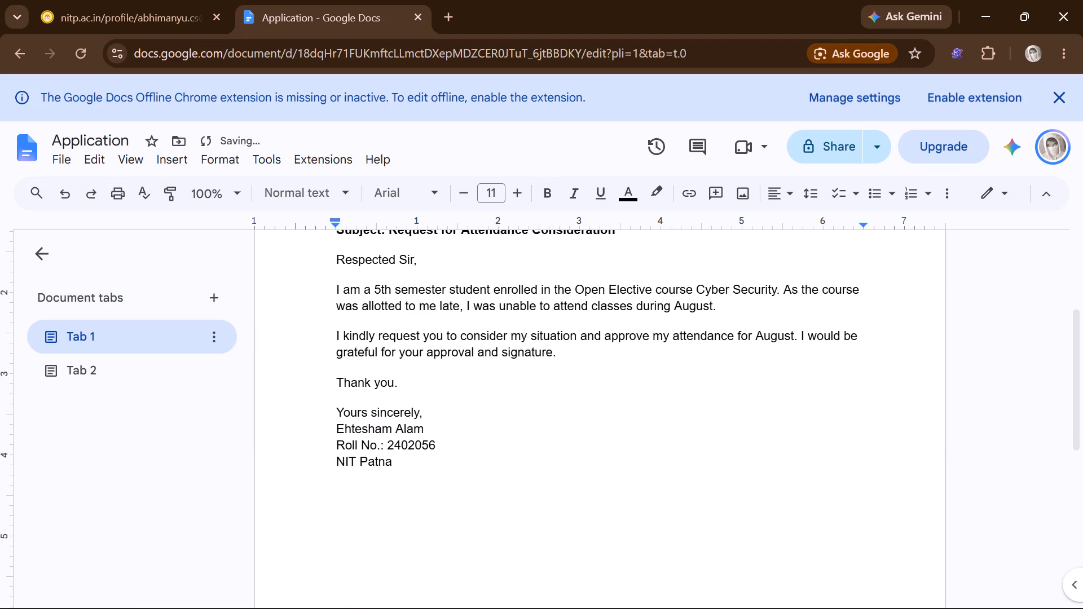
Review the professor's letter in Tab 1 from heading to signature, followed by the full HOD letter in Tab 2.
{"action": "scroll", "coordinate": [473, 430], "scroll_direction": "up", "scroll_amount": 3}
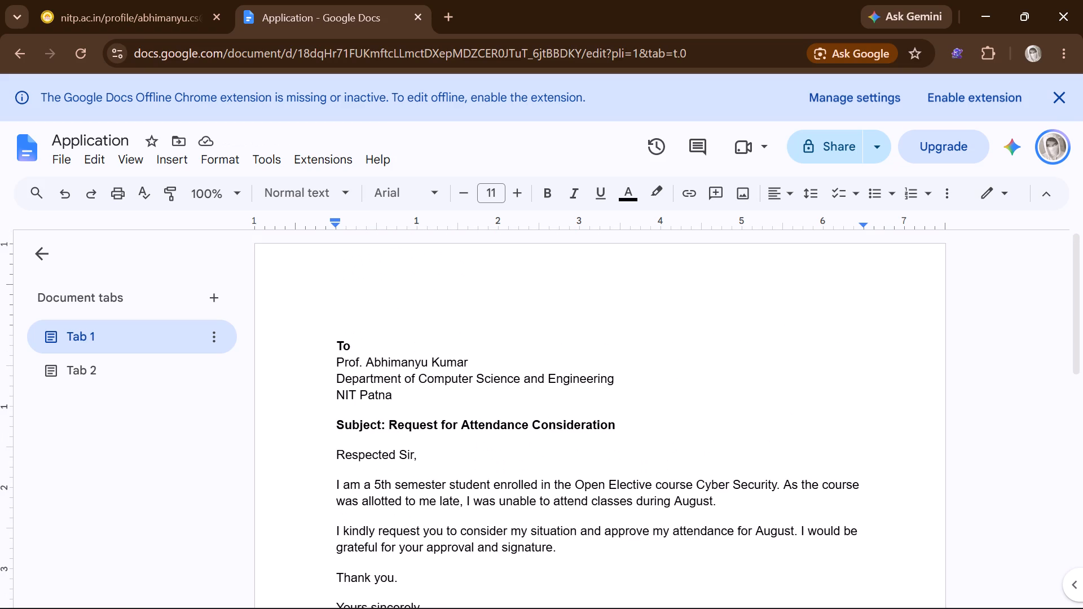
{"action": "scroll", "coordinate": [473, 430], "scroll_direction": "down", "scroll_amount": 1}
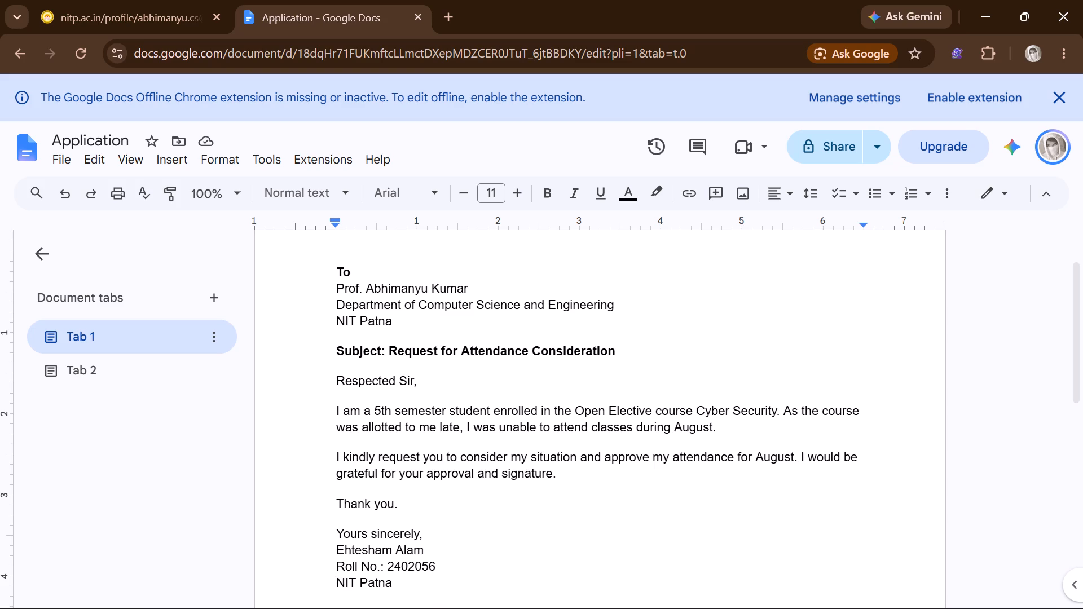
{"action": "scroll", "coordinate": [473, 430], "scroll_direction": "down", "scroll_amount": 2}
{"action": "scroll", "coordinate": [359, 399], "scroll_direction": "up", "scroll_amount": 4}
{"action": "left_click", "coordinate": [107, 370]}
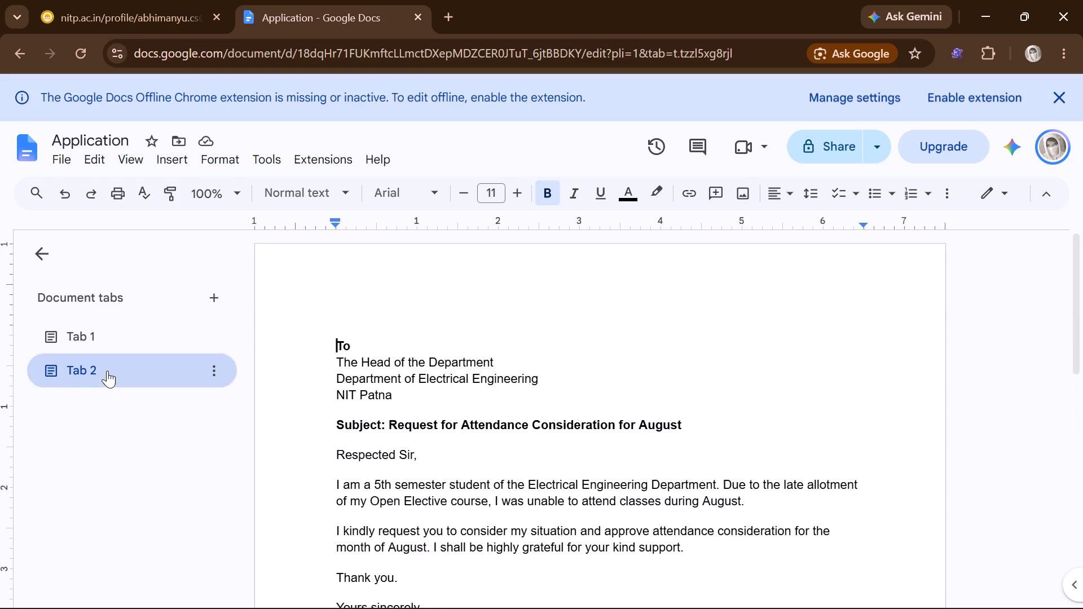
{"action": "scroll", "coordinate": [439, 396], "scroll_direction": "down", "scroll_amount": 2}
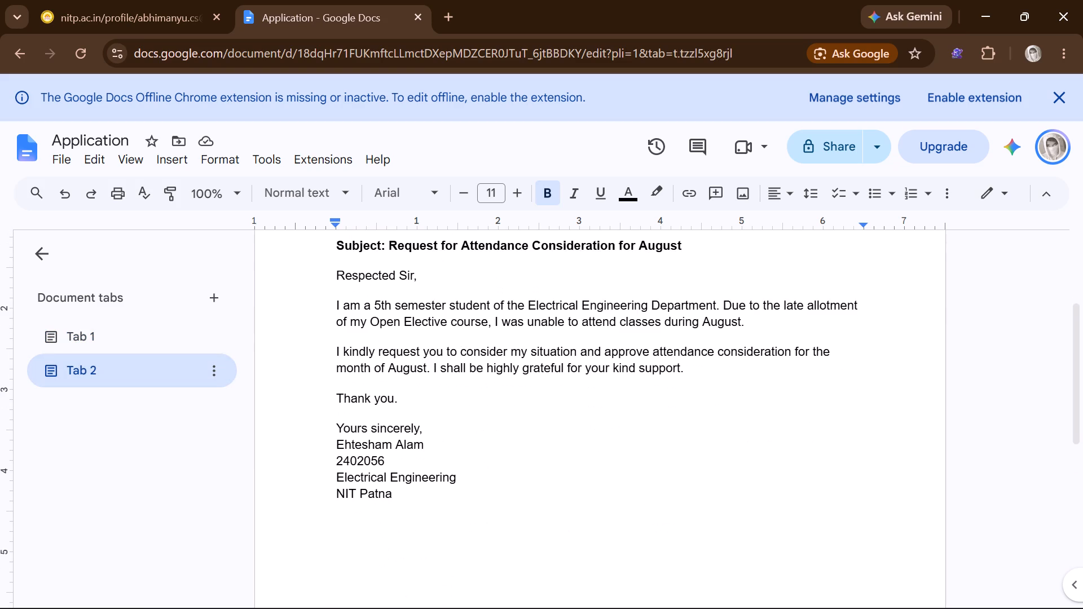
{"action": "scroll", "coordinate": [439, 396], "scroll_direction": "up", "scroll_amount": 1}
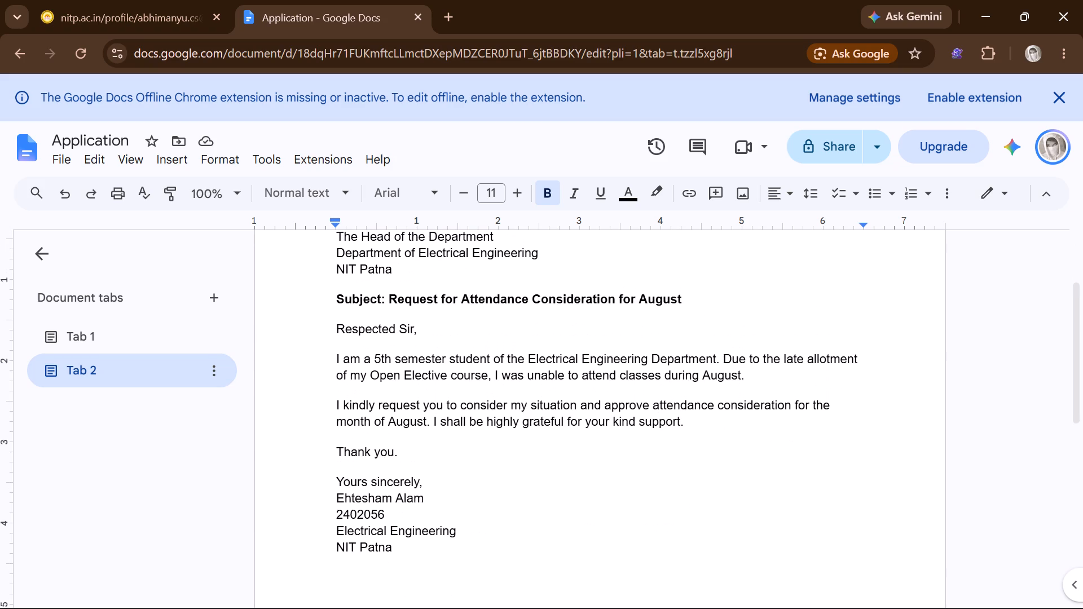
{"action": "scroll", "coordinate": [439, 396], "scroll_direction": "up", "scroll_amount": 1}
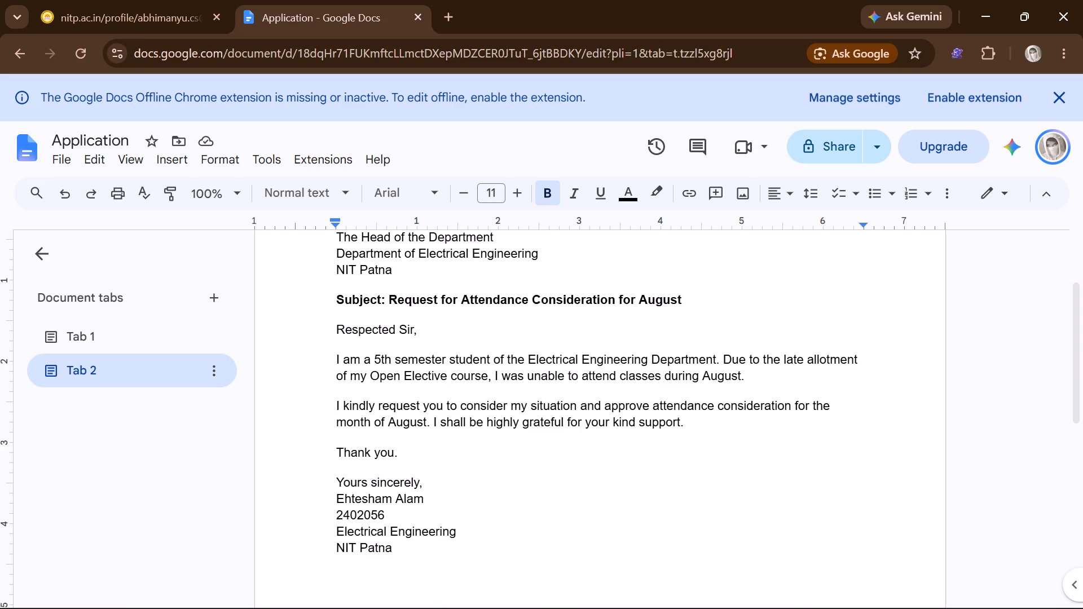
{"action": "scroll", "coordinate": [642, 433], "scroll_direction": "up", "scroll_amount": 3}
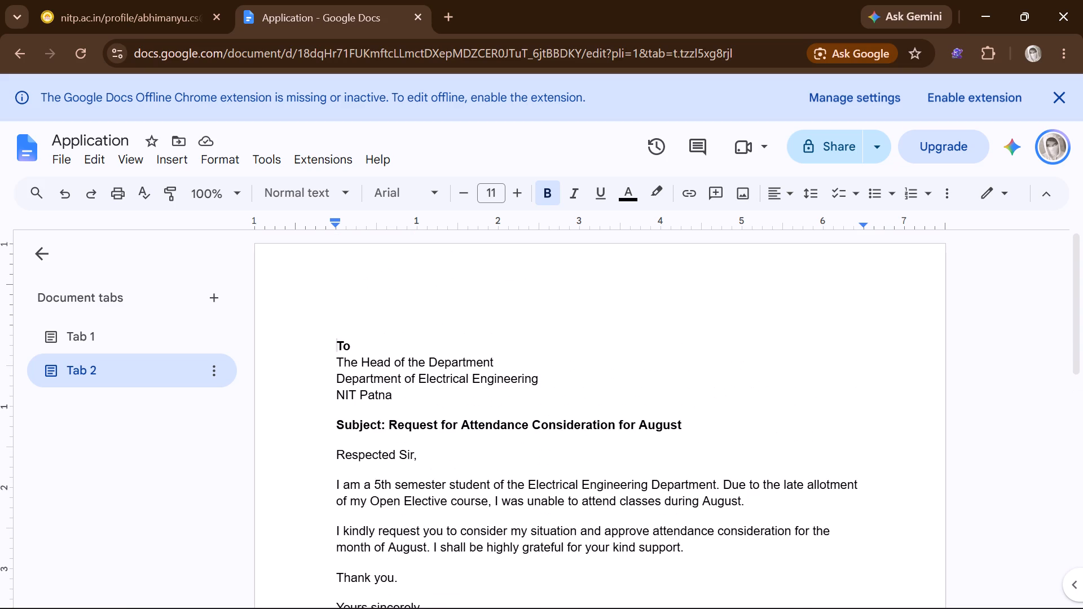
{"action": "scroll", "coordinate": [524, 426], "scroll_direction": "down", "scroll_amount": 2}
{"action": "scroll", "coordinate": [435, 443], "scroll_direction": "up", "scroll_amount": 2}
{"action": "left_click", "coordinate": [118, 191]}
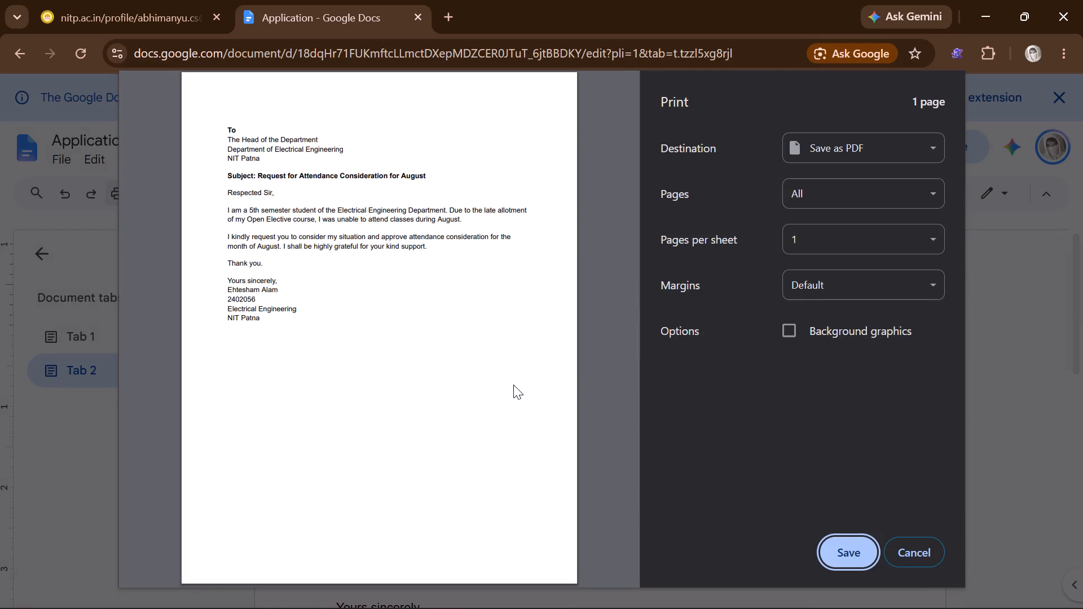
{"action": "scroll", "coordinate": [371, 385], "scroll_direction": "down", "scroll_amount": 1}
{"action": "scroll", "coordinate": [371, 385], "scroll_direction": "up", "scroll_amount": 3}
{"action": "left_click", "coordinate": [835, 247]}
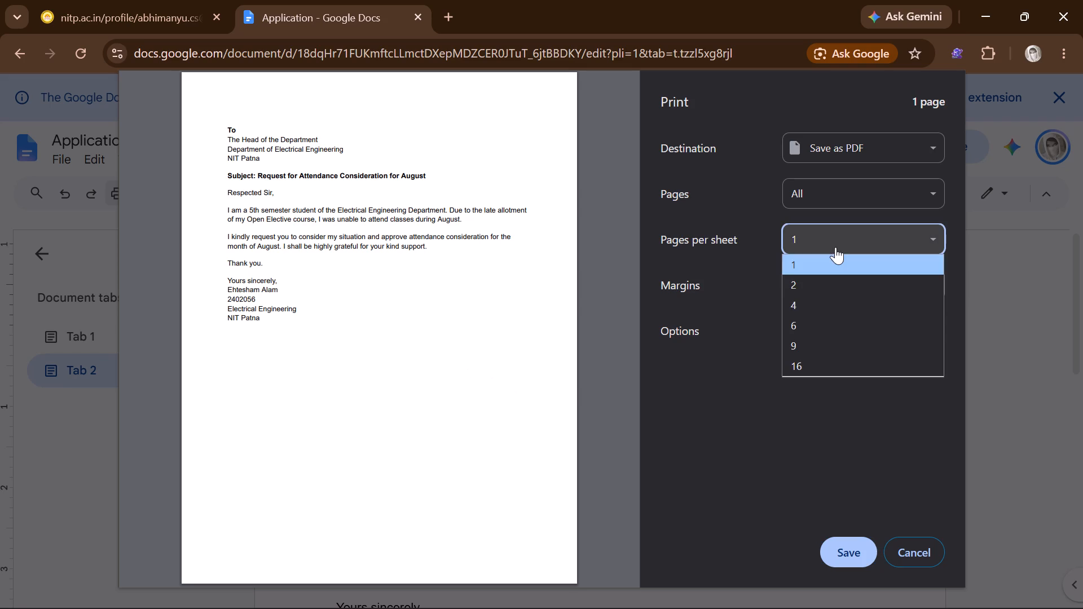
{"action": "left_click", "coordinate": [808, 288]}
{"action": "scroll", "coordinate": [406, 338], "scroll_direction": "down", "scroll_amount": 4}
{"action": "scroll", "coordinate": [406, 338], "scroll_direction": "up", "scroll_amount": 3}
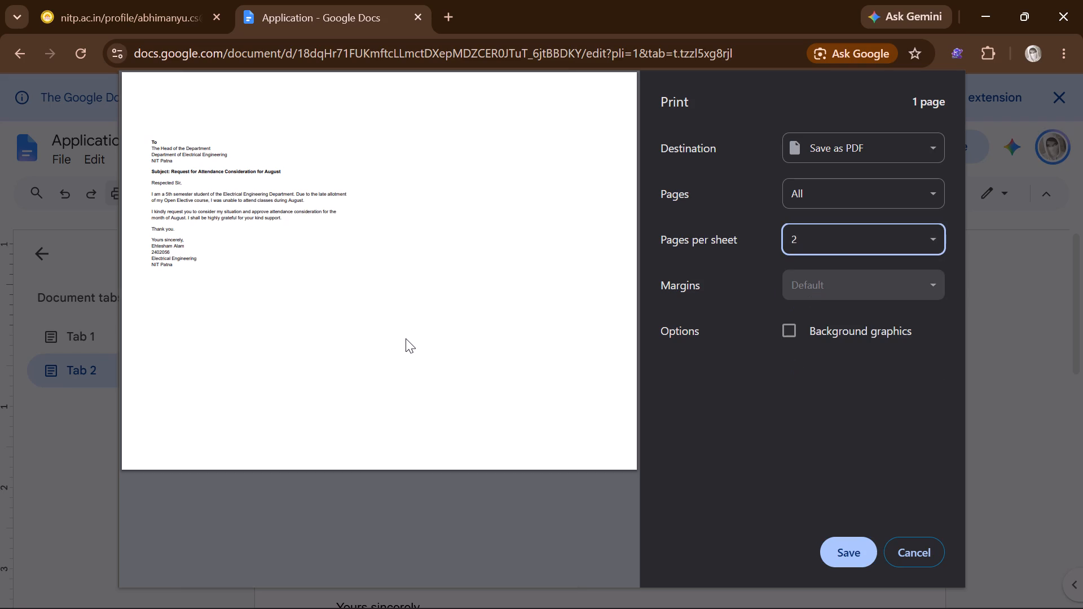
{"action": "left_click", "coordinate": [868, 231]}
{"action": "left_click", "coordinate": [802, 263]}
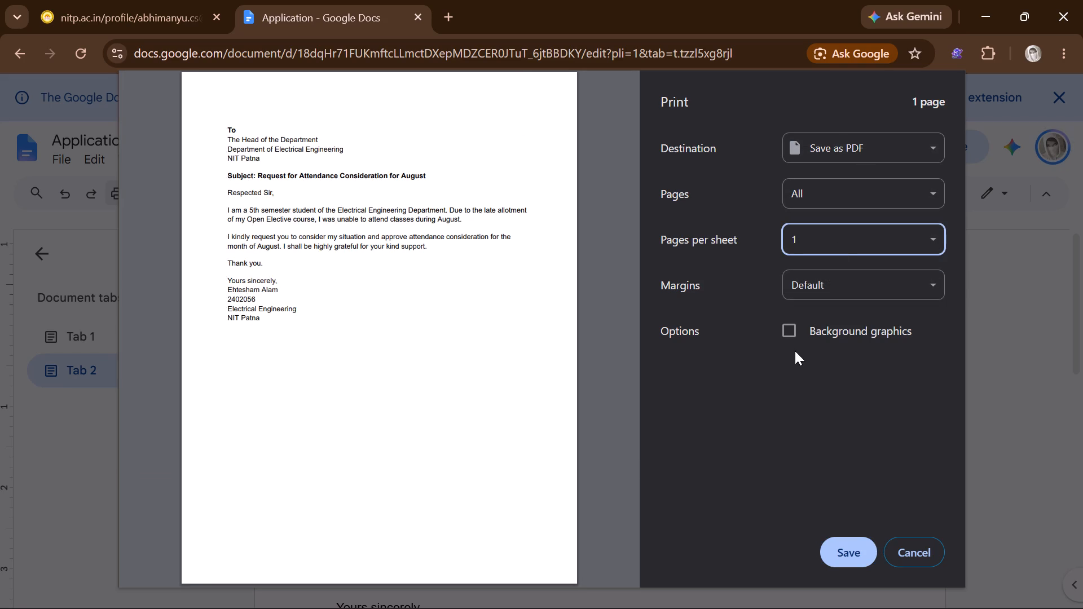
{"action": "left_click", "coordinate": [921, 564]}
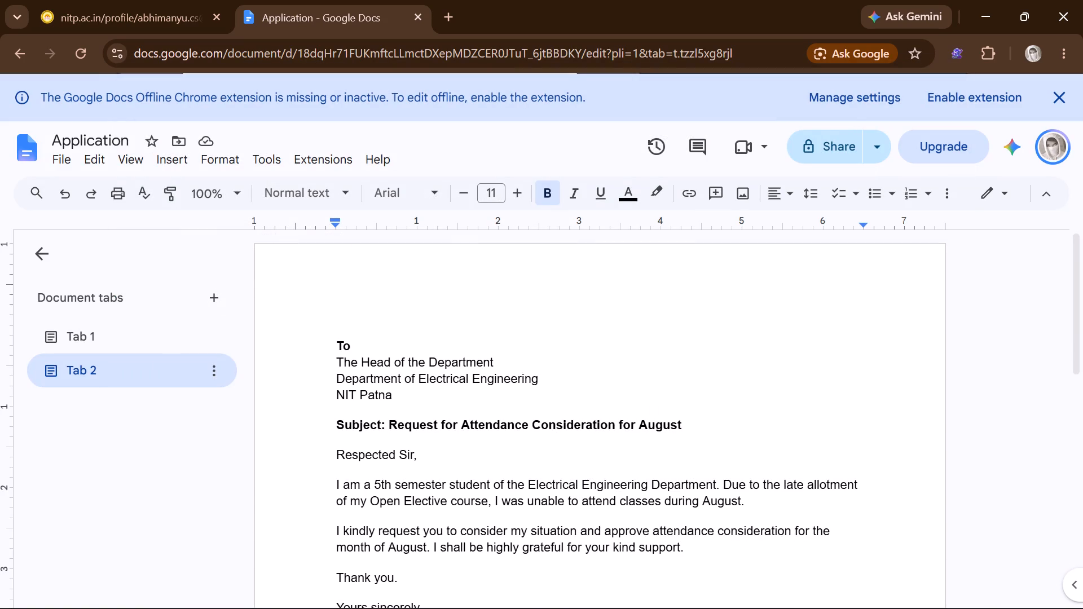
From Tab 1, download the document as a PDF that includes all tabs.
{"action": "left_click", "coordinate": [101, 350]}
{"action": "left_click", "coordinate": [54, 156]}
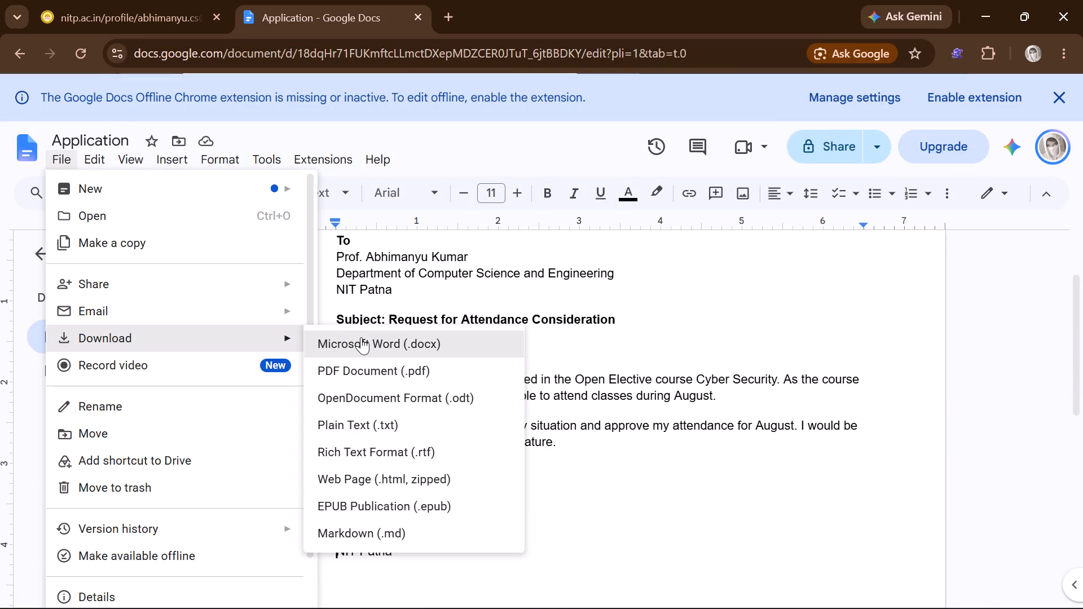
{"action": "left_click", "coordinate": [363, 370]}
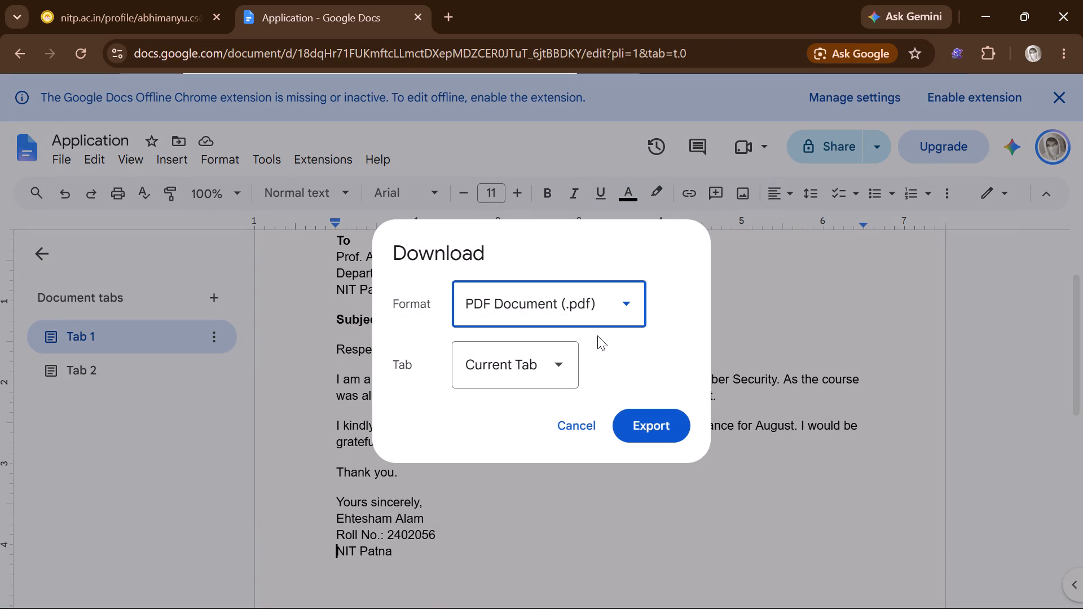
{"action": "left_click", "coordinate": [527, 370]}
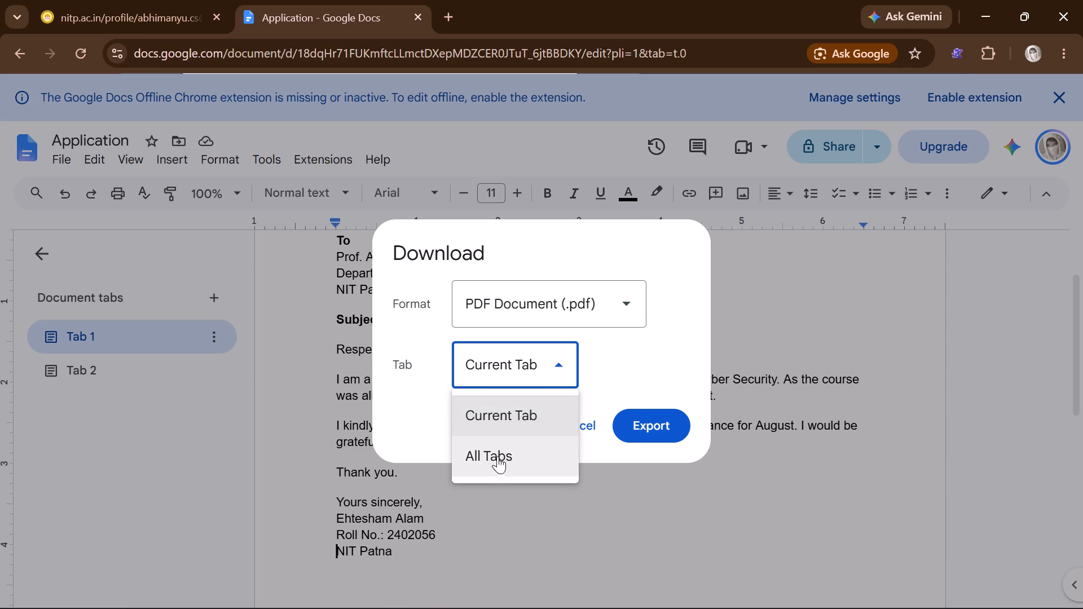
{"action": "left_click", "coordinate": [494, 461]}
{"action": "left_click", "coordinate": [659, 423]}
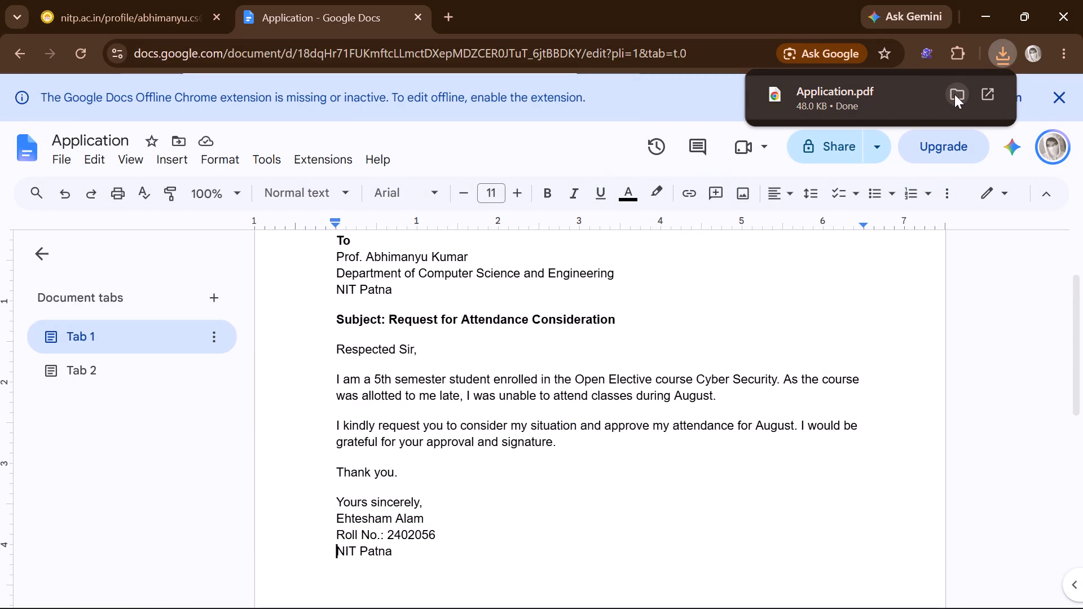
Open the downloaded Application.pdf from its folder and check the letters on both pages.
{"action": "left_click", "coordinate": [954, 94]}
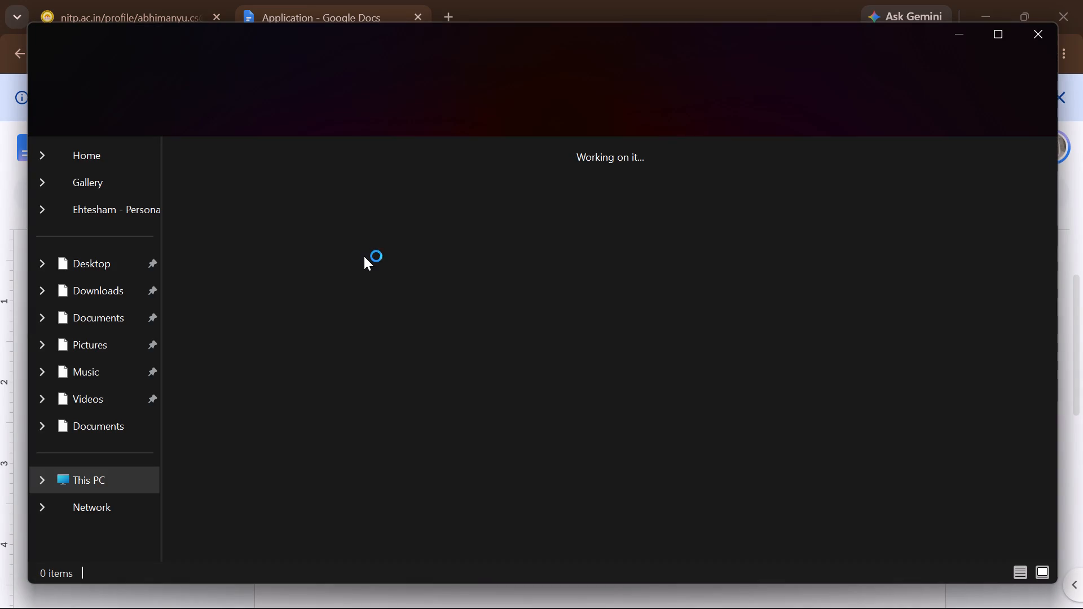
{"action": "double_click", "coordinate": [200, 182]}
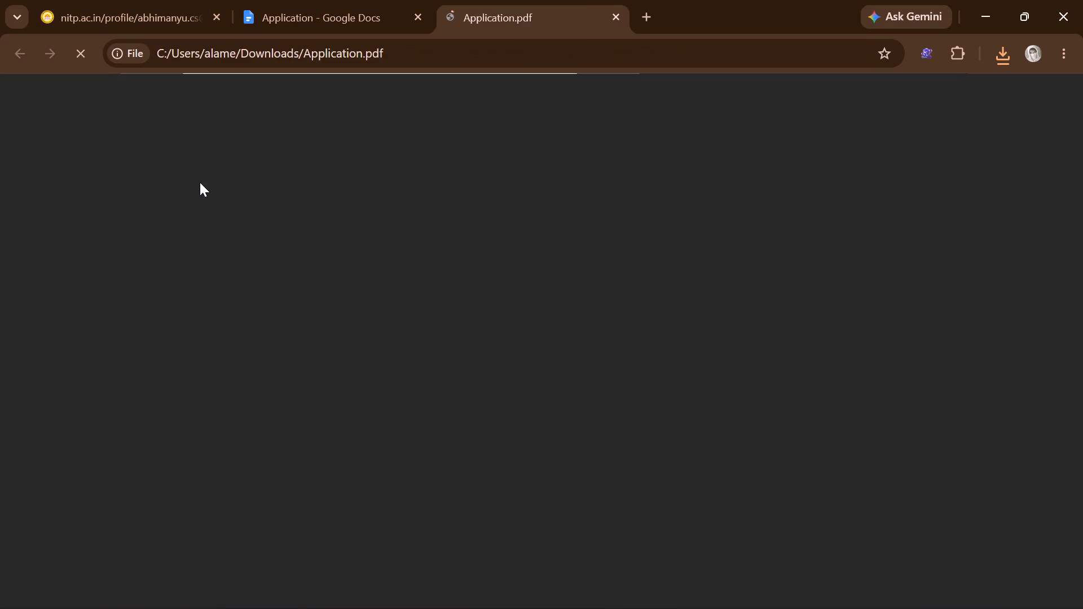
{"action": "scroll", "coordinate": [498, 436], "scroll_direction": "down", "scroll_amount": 3}
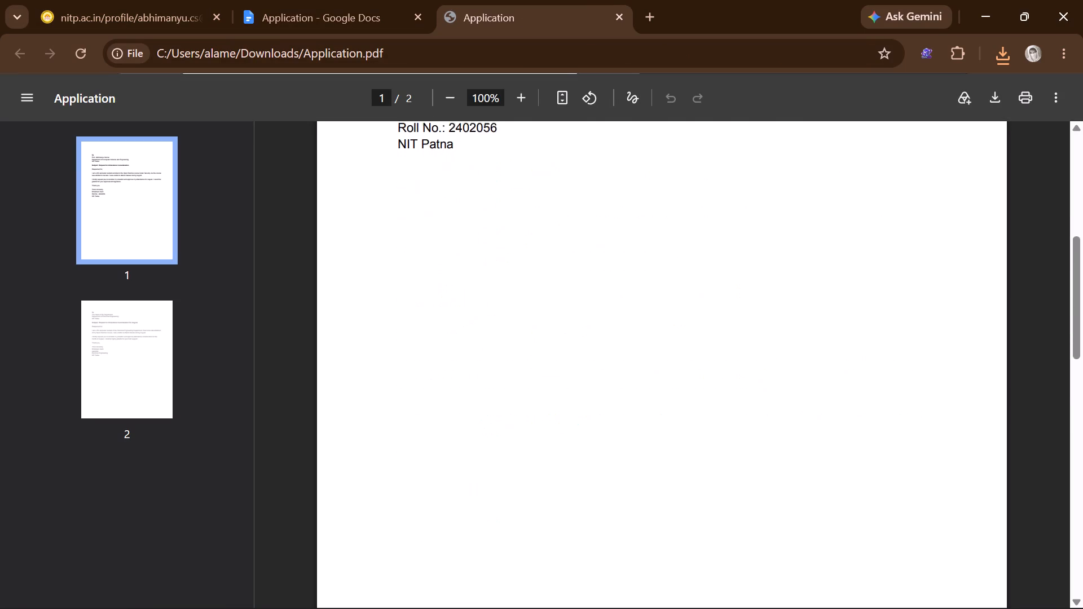
{"action": "scroll", "coordinate": [498, 436], "scroll_direction": "down", "scroll_amount": 4}
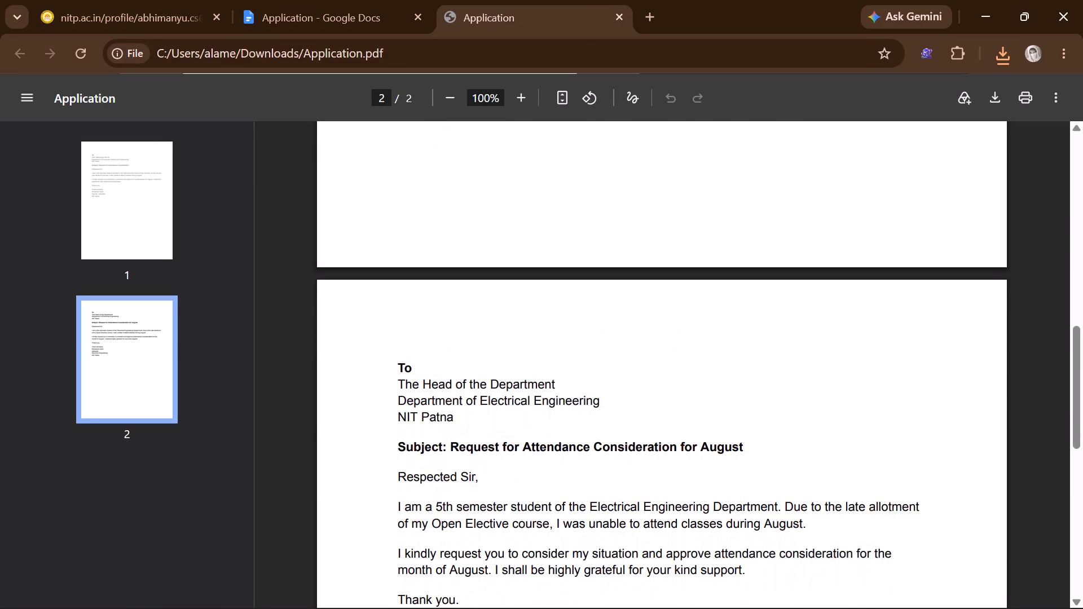
{"action": "scroll", "coordinate": [498, 436], "scroll_direction": "up", "scroll_amount": 7}
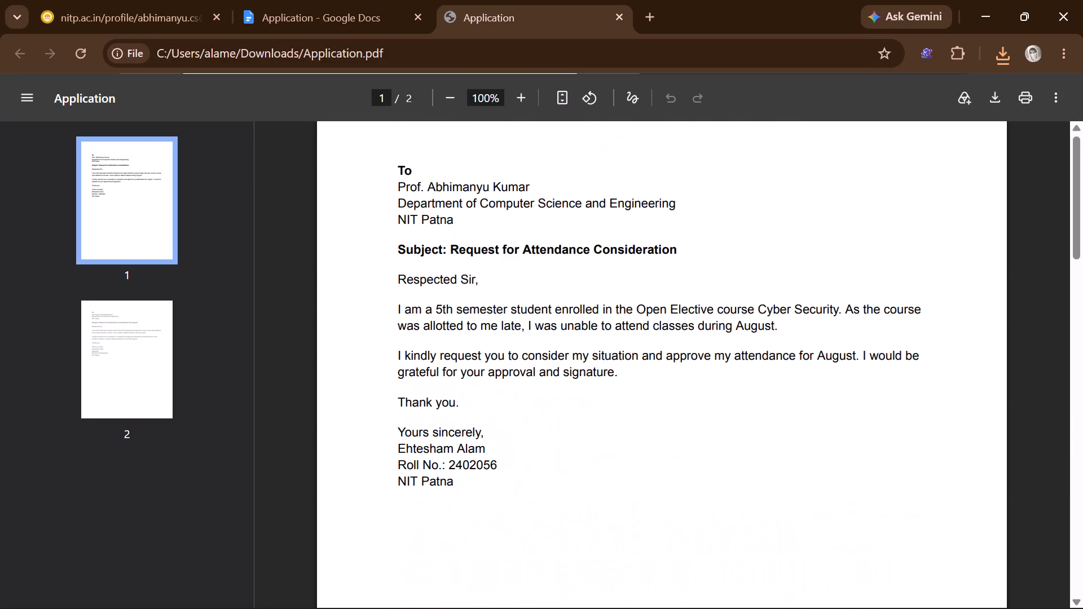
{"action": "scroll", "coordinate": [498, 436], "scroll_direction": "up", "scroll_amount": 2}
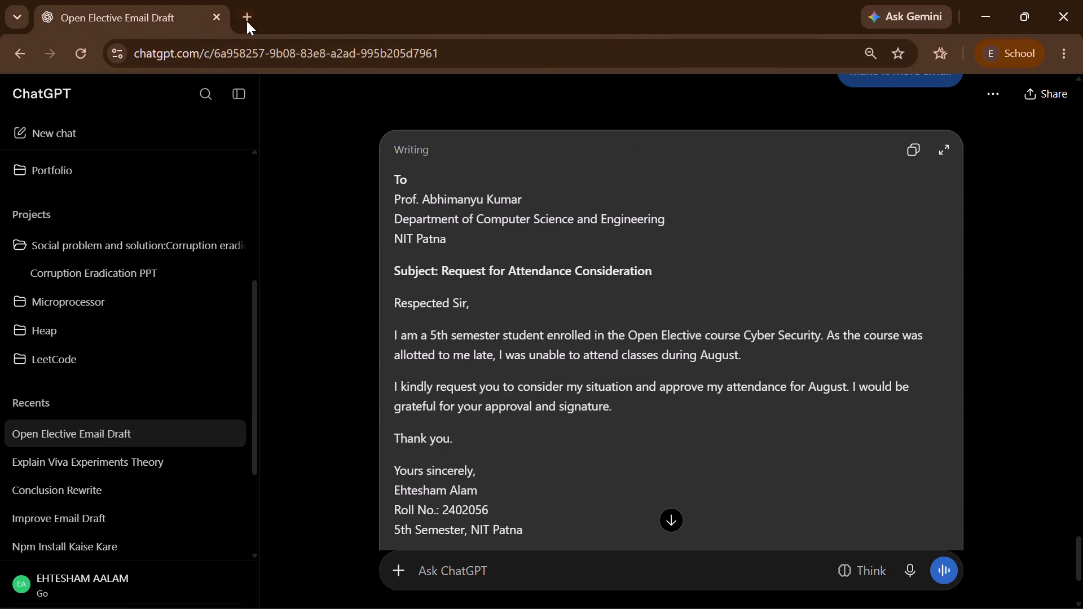
In the School profile's browser window, open a new tab and close the ChatGPT "Open Elective Email Draft" tab.
{"action": "left_click", "coordinate": [251, 17]}
{"action": "left_click", "coordinate": [217, 16]}
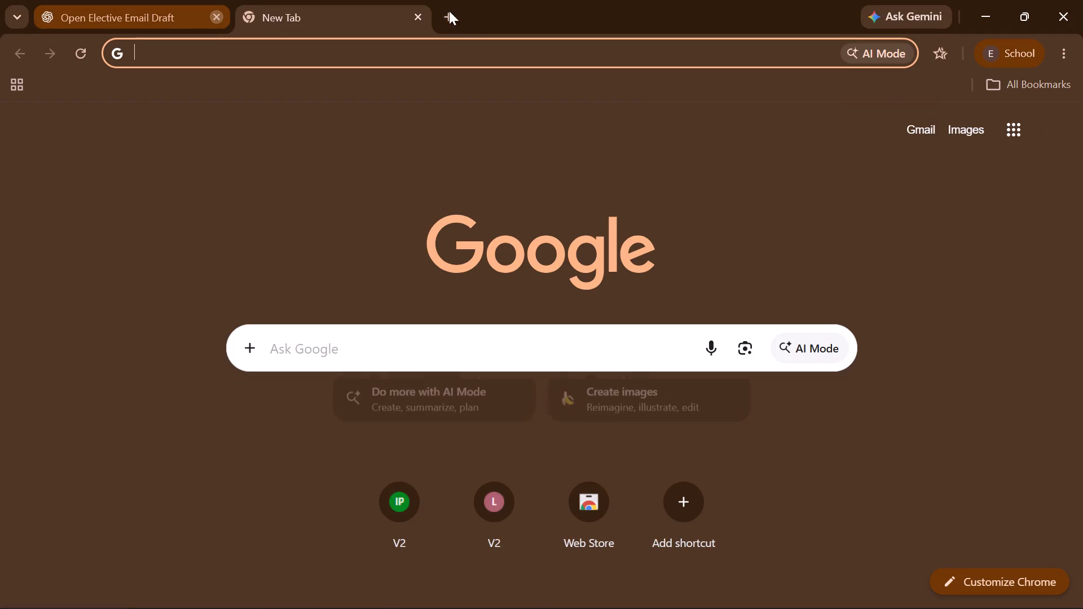
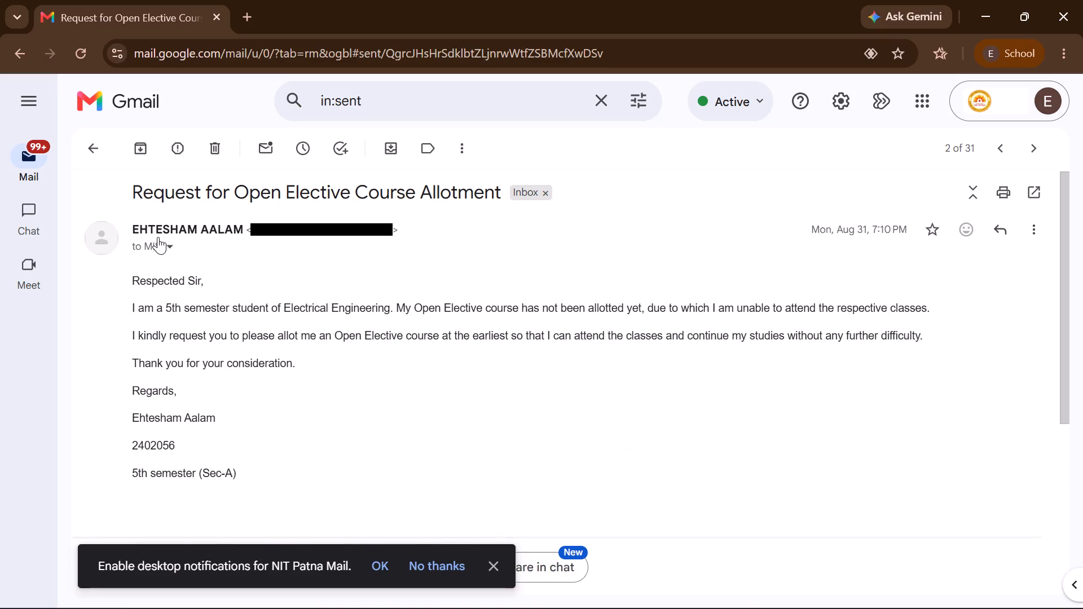
In Gmail, dismiss the desktop notification prompt and check the recipient details of the sent "Request for Open Elective Course Allotment" email.
{"action": "scroll", "coordinate": [275, 379], "scroll_direction": "up", "scroll_amount": 1}
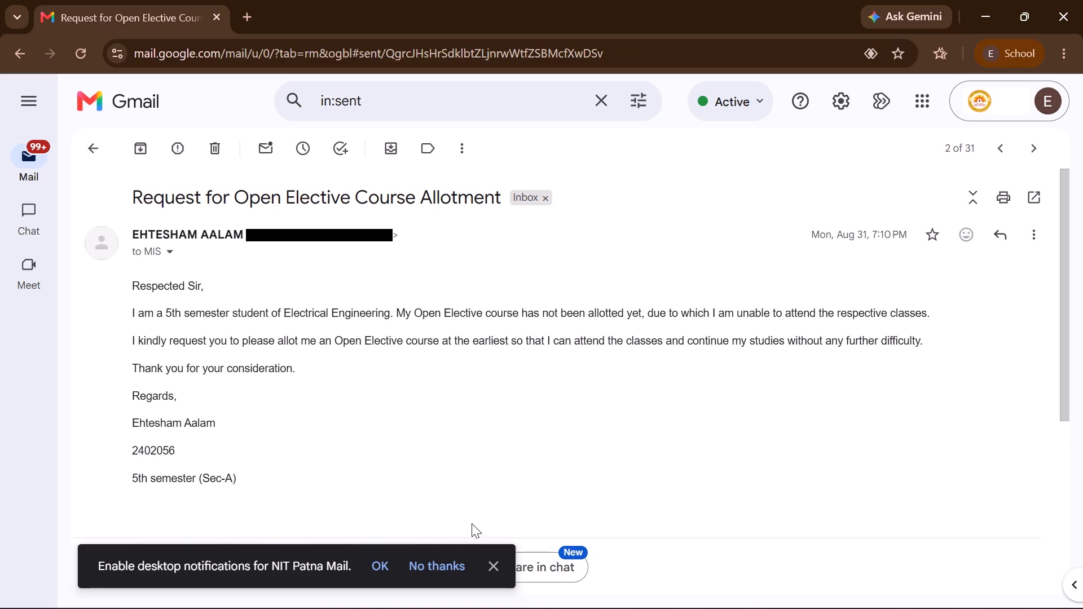
{"action": "left_click", "coordinate": [492, 562]}
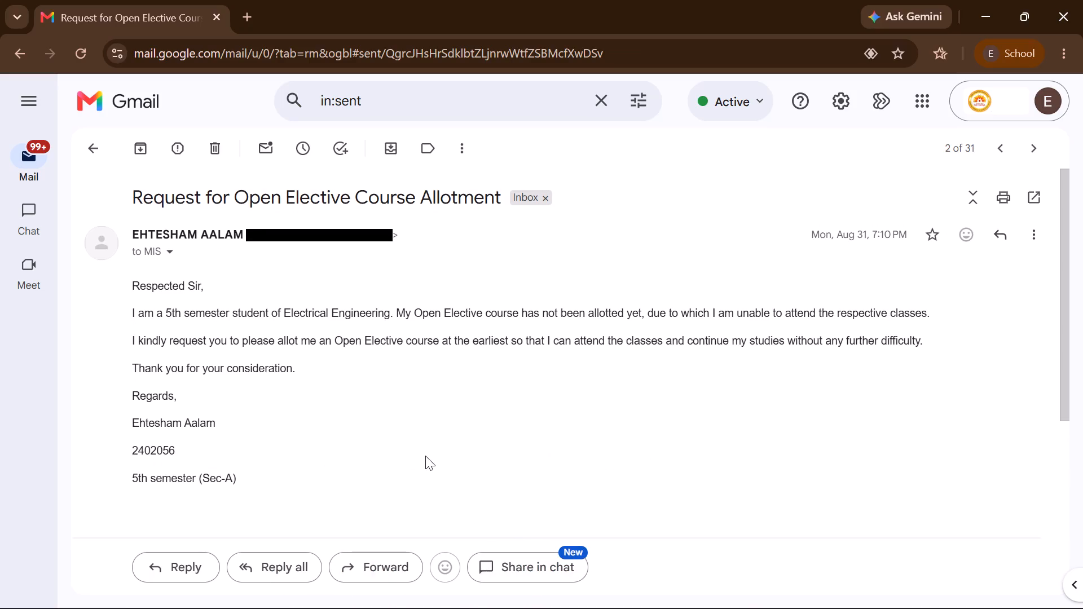
{"action": "left_click", "coordinate": [169, 247]}
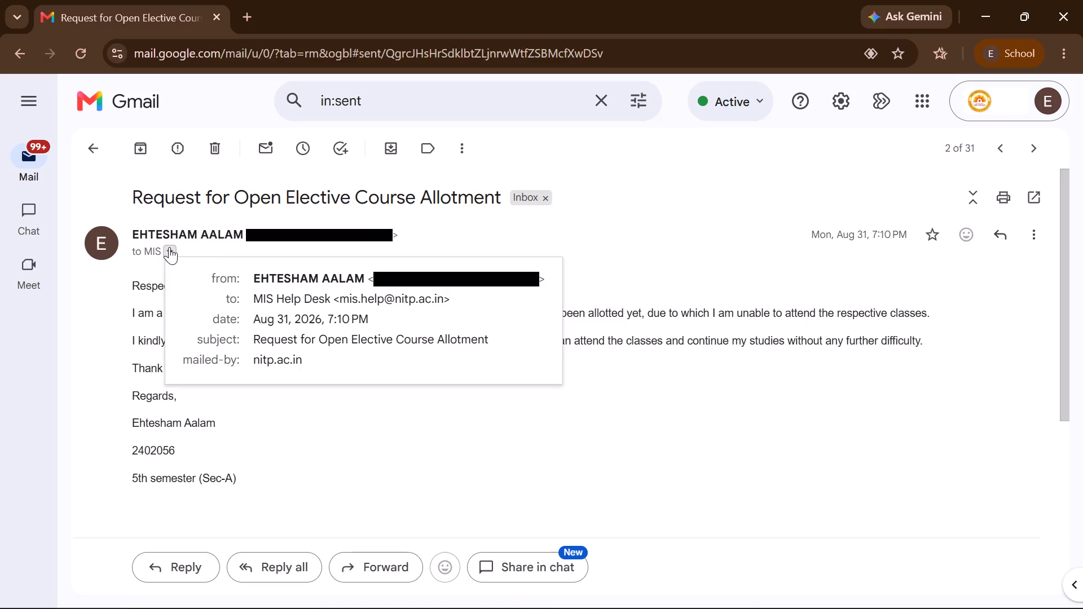
{"action": "left_click", "coordinate": [409, 442]}
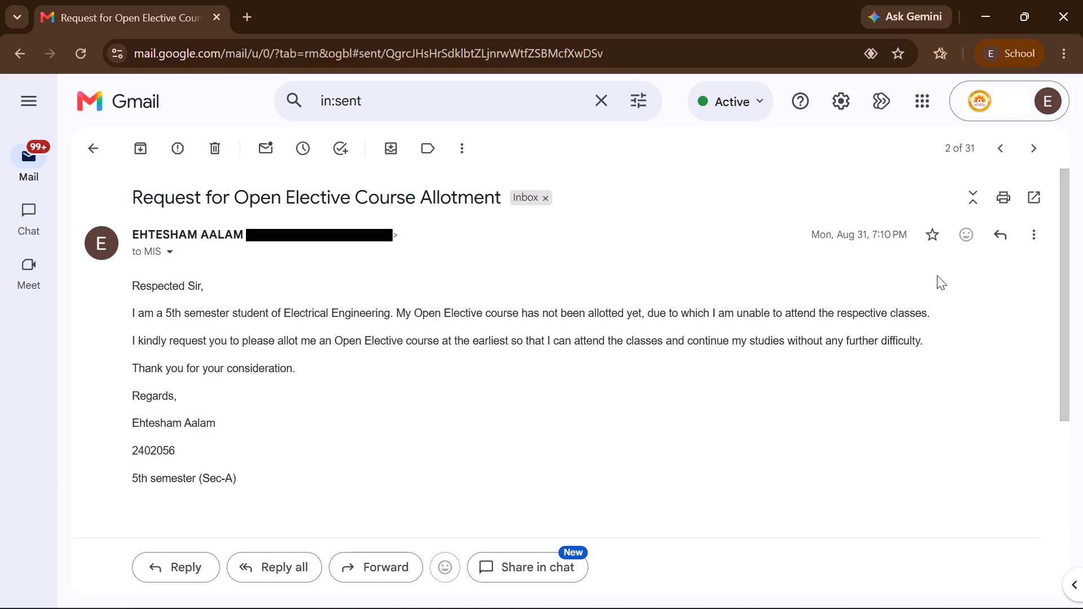
Open the print version of the whole Open Elective request conversation, ready for saving as a PDF.
{"action": "left_click", "coordinate": [1003, 193]}
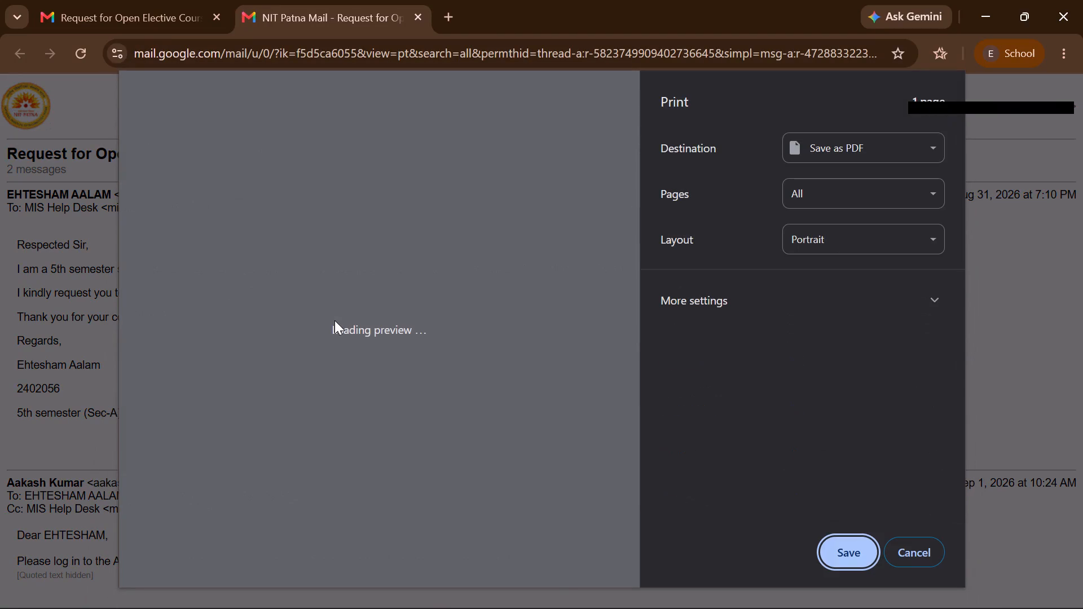
Save the printed conversation to Downloads as the PDF "NIT Patna Mail - Request for Open Elective Course Allotment", all pages in portrait.
{"action": "scroll", "coordinate": [334, 320], "scroll_direction": "down", "scroll_amount": 1}
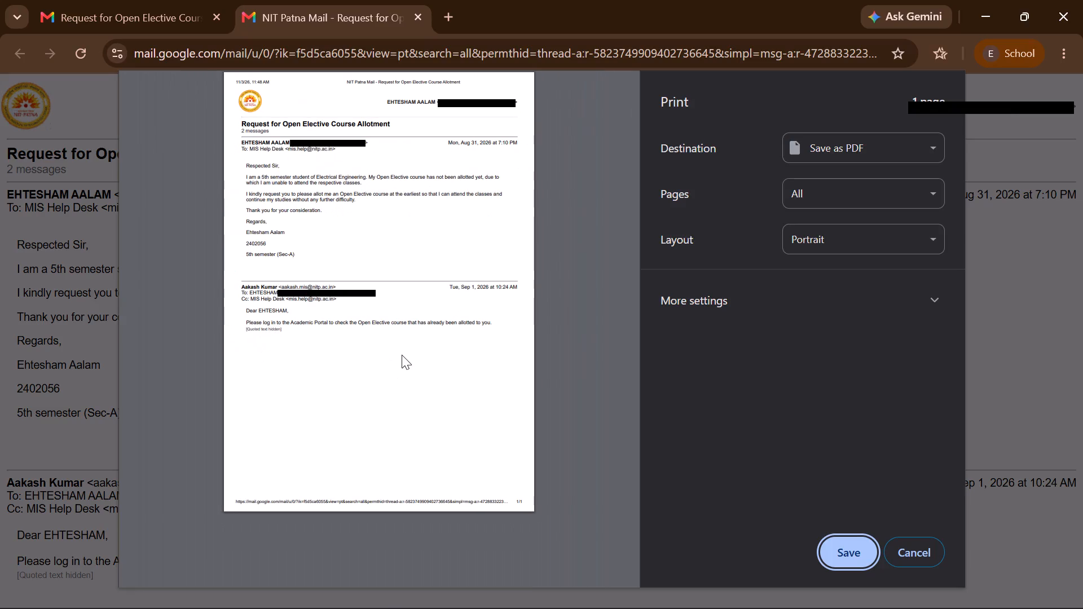
{"action": "scroll", "coordinate": [402, 355], "scroll_direction": "up", "scroll_amount": 1}
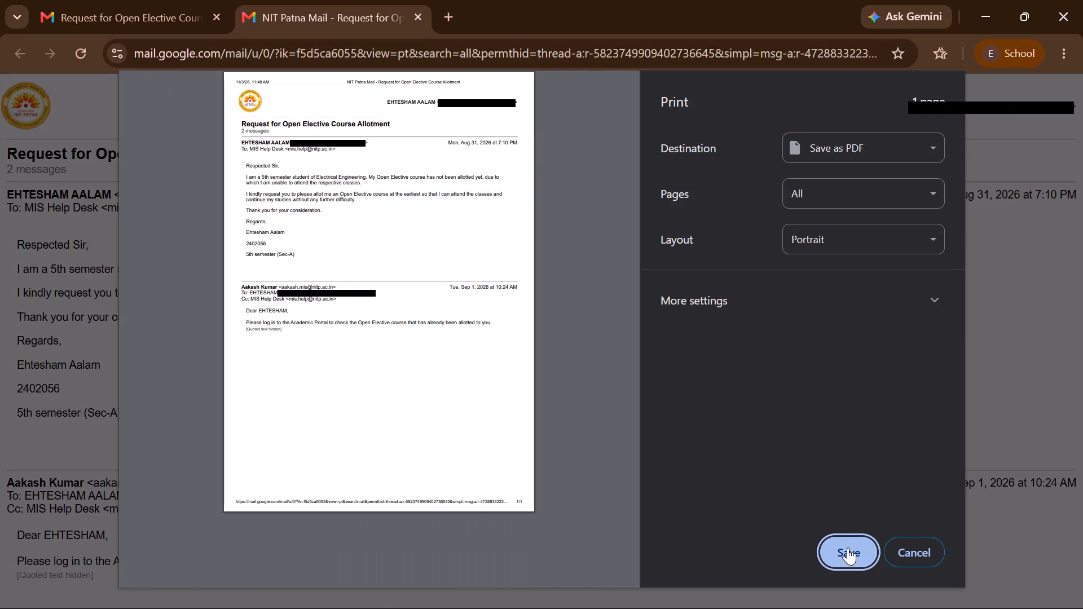
{"action": "left_click", "coordinate": [848, 548]}
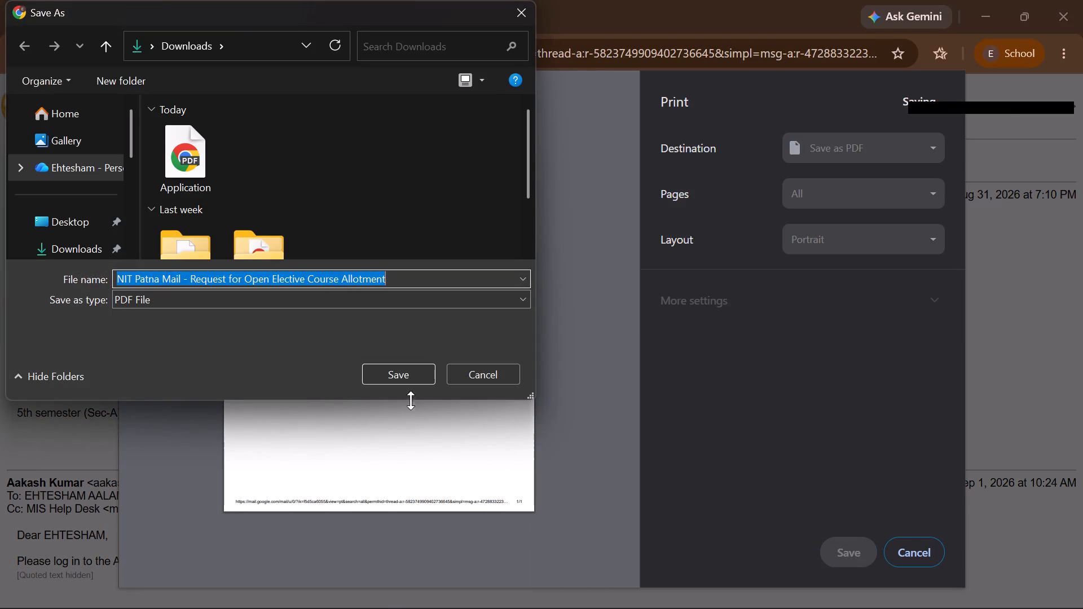
{"action": "left_click", "coordinate": [405, 381]}
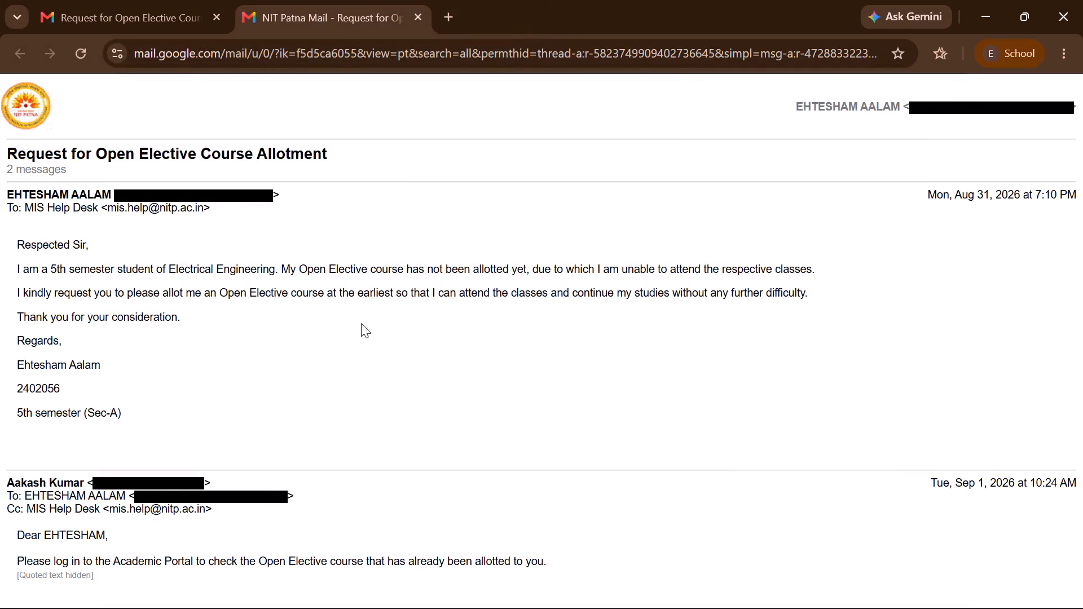
{"action": "scroll", "coordinate": [325, 300], "scroll_direction": "down", "scroll_amount": 3}
{"action": "scroll", "coordinate": [325, 300], "scroll_direction": "up", "scroll_amount": 2}
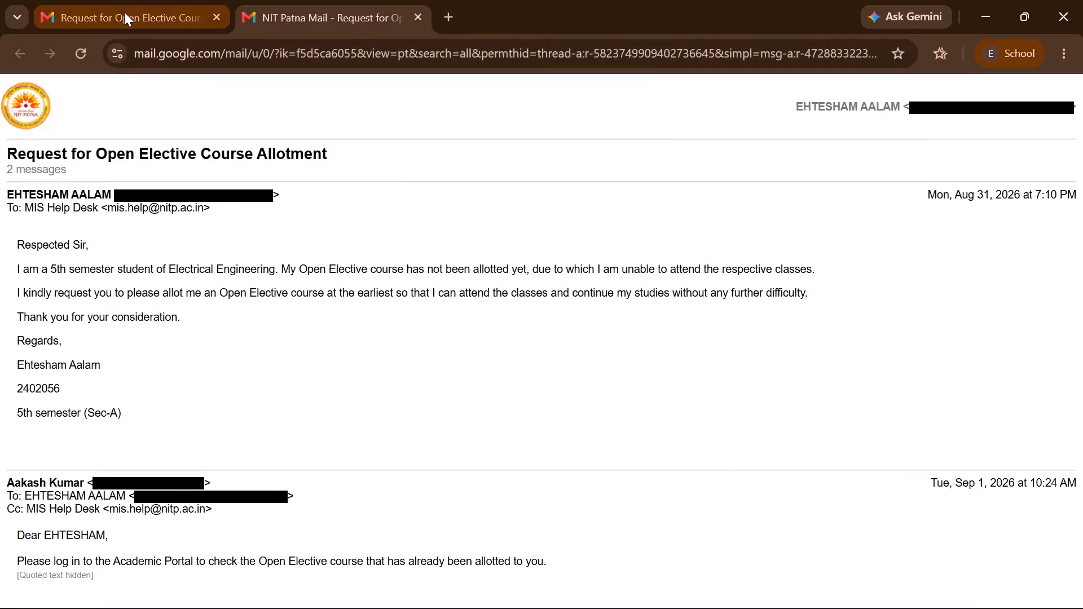
Send the saved "NIT Patna Mail - Request for Open Elective Course Allotment" PDF in the external Gmail chat that already holds Application.pdf.
{"action": "left_click", "coordinate": [118, 12]}
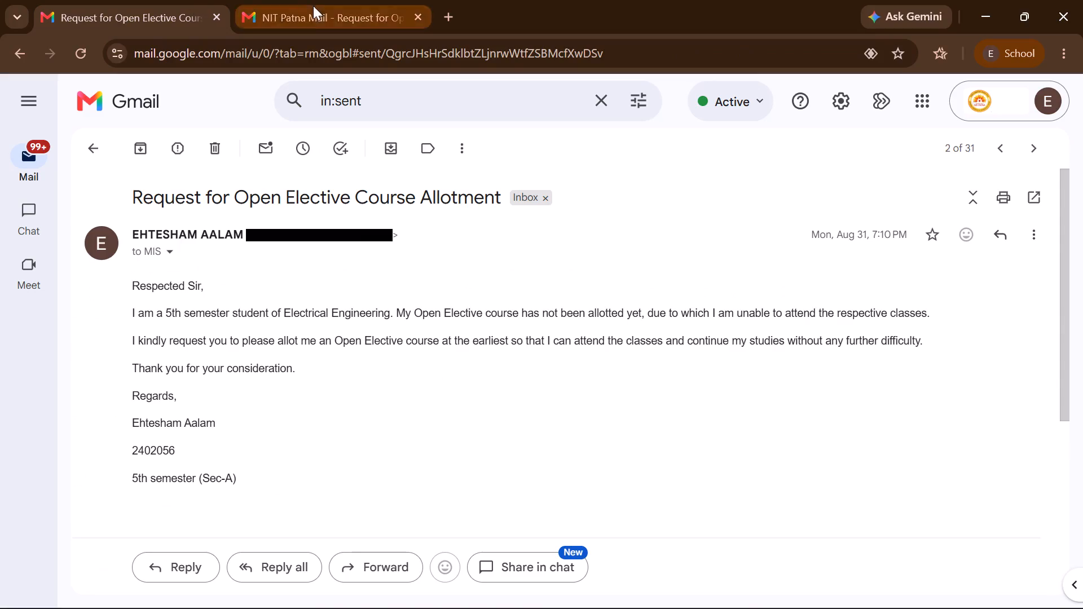
{"action": "left_click", "coordinate": [311, 4]}
{"action": "left_click", "coordinate": [56, 22]}
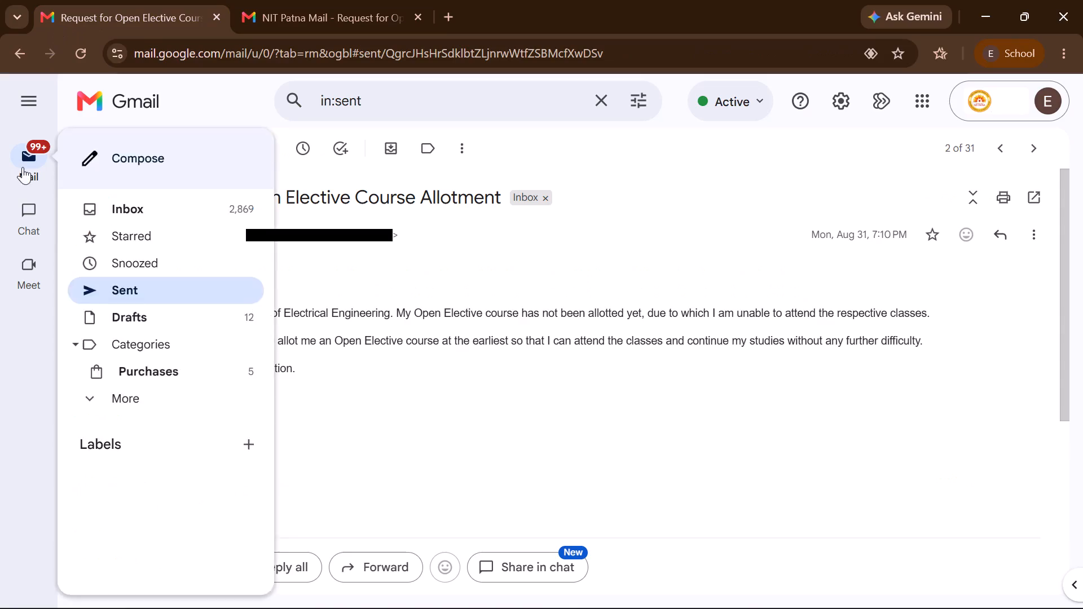
{"action": "left_click", "coordinate": [23, 208]}
{"action": "left_click", "coordinate": [251, 232]}
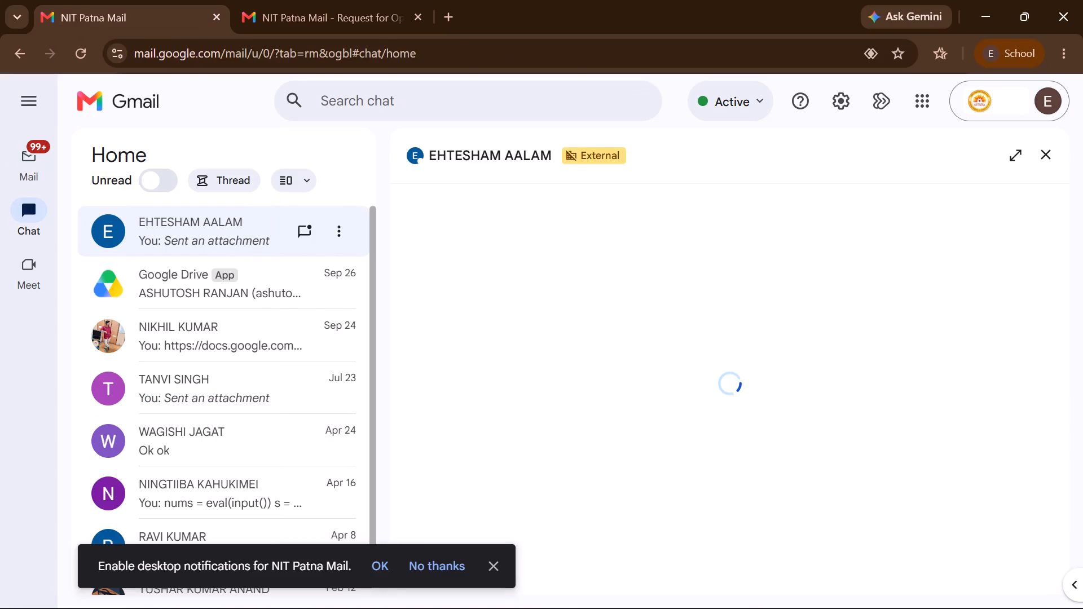
{"action": "left_click", "coordinate": [944, 550]}
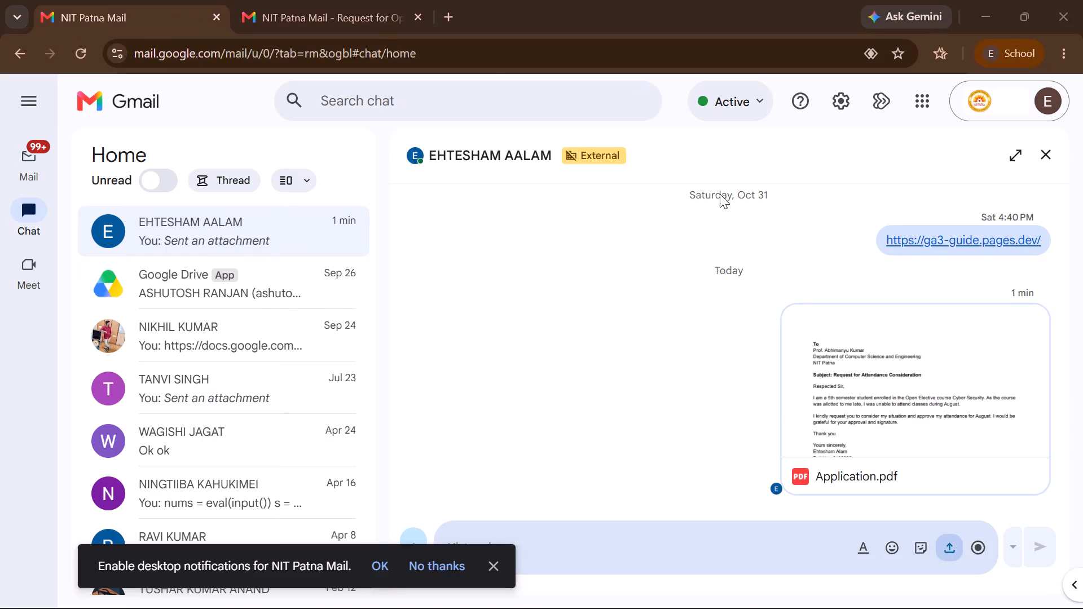
{"action": "left_click", "coordinate": [176, 158]}
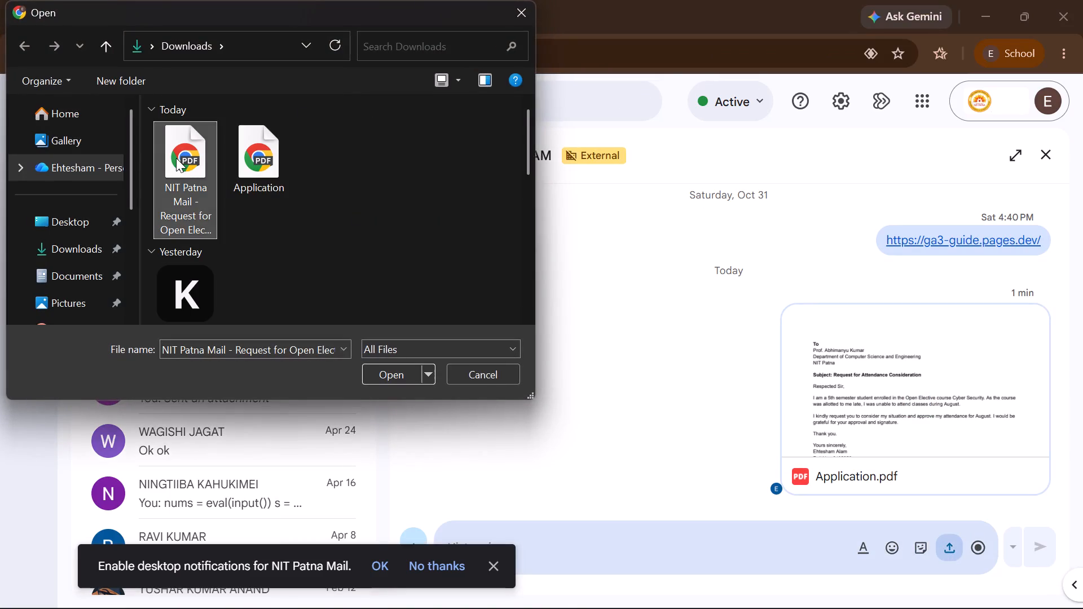
{"action": "key", "text": "Return"}
{"action": "key", "text": "Return"}
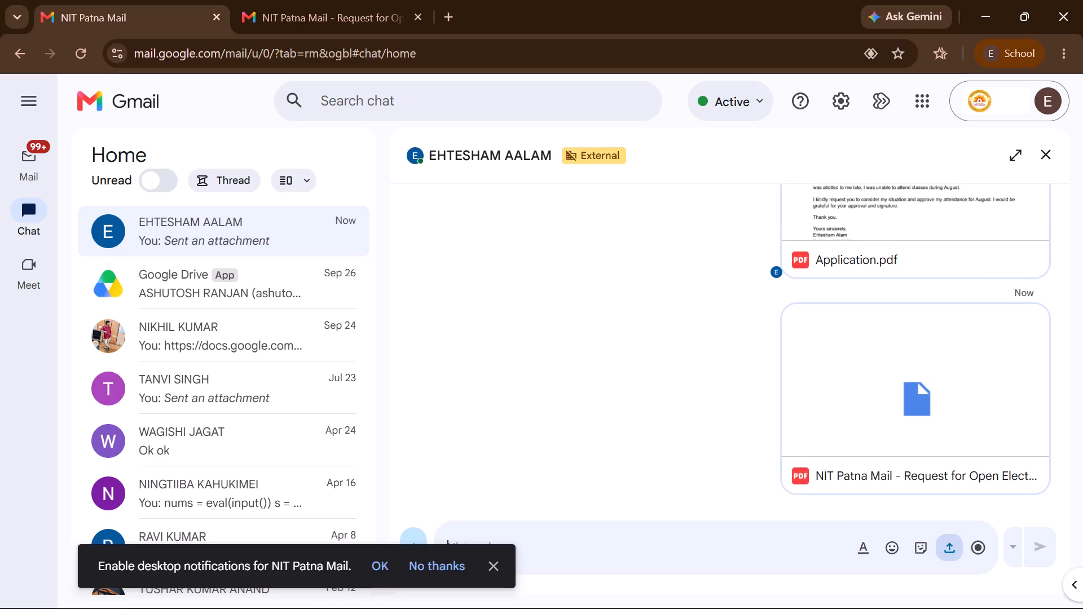
Open the sent Open Elective PDF from the chat and check both messages, including their senders, recipients and dates.
{"action": "left_click", "coordinate": [877, 386]}
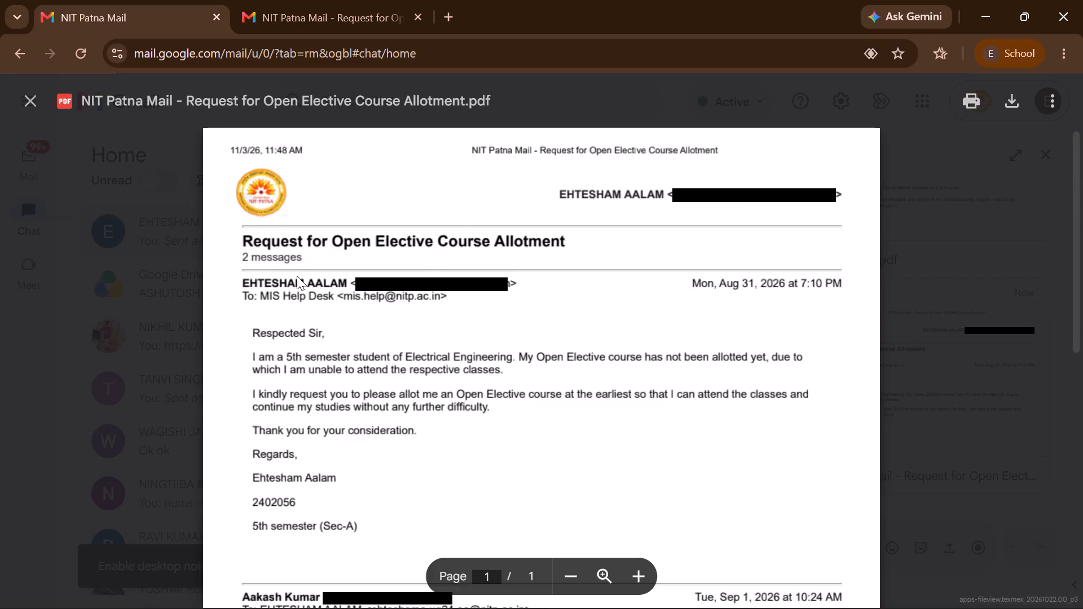
{"action": "scroll", "coordinate": [297, 276], "scroll_direction": "down", "scroll_amount": 3}
{"action": "scroll", "coordinate": [297, 276], "scroll_direction": "up", "scroll_amount": 2}
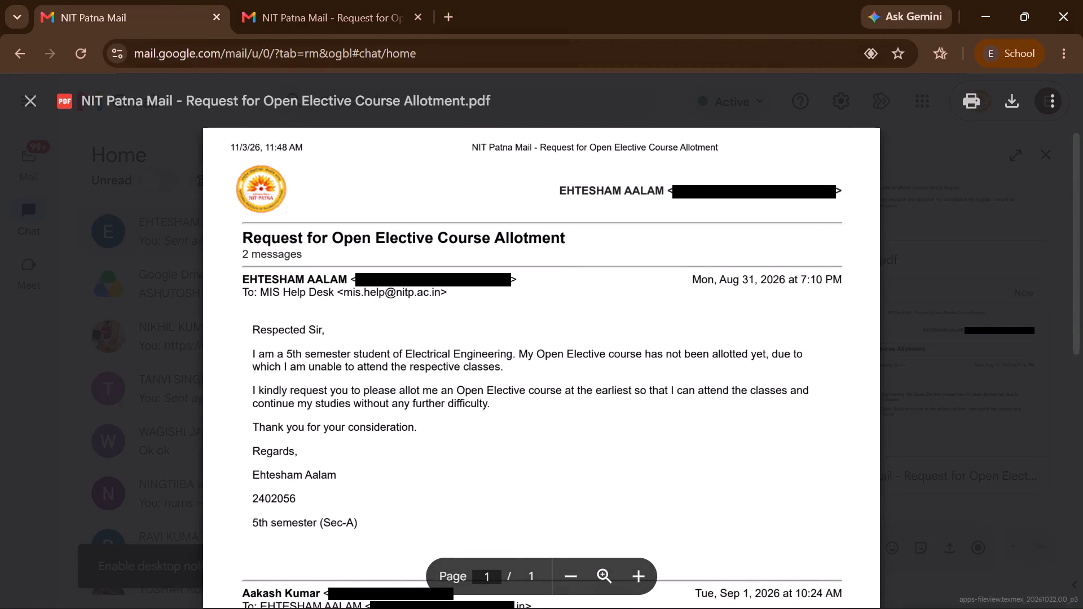
{"action": "scroll", "coordinate": [745, 315], "scroll_direction": "down", "scroll_amount": 2}
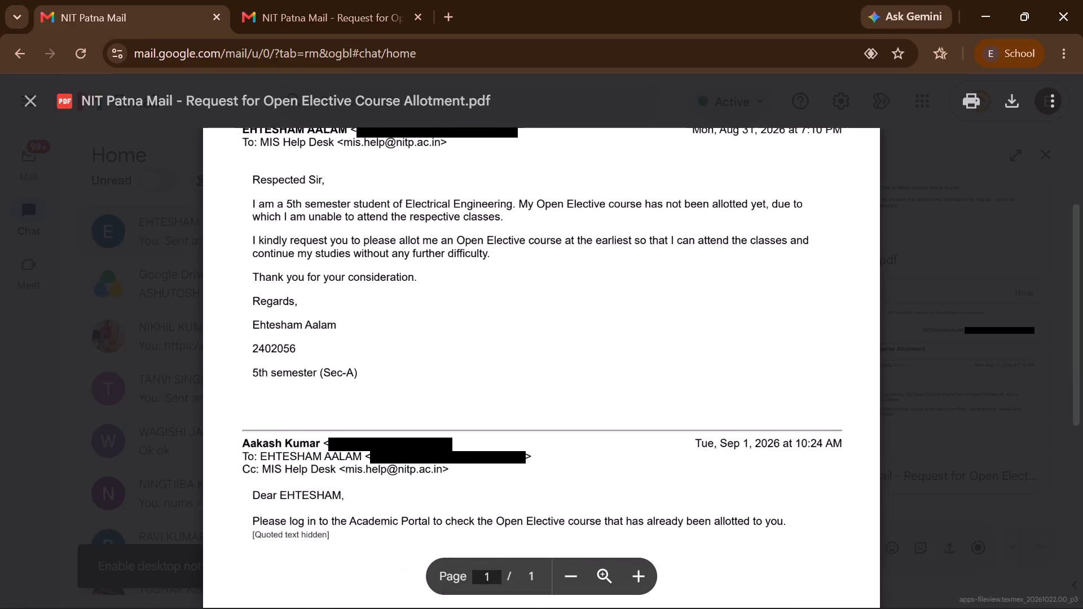
{"action": "scroll", "coordinate": [748, 451], "scroll_direction": "down", "scroll_amount": 1}
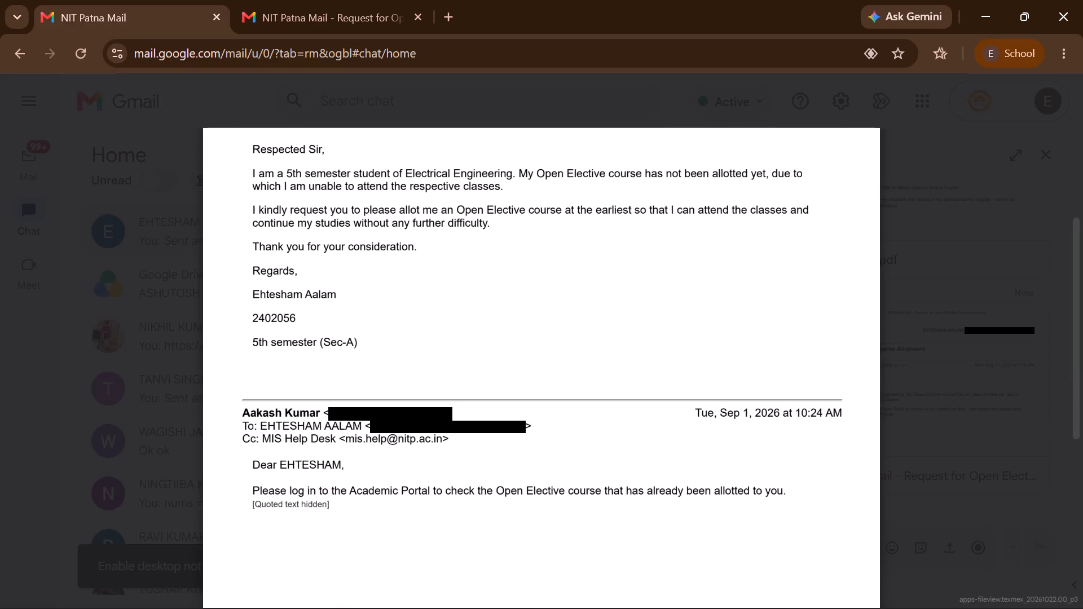
{"action": "left_click_drag", "start_coordinate": [690, 412], "coordinate": [886, 411]}
{"action": "left_click", "coordinate": [721, 449]}
{"action": "scroll", "coordinate": [721, 449], "scroll_direction": "up", "scroll_amount": 1}
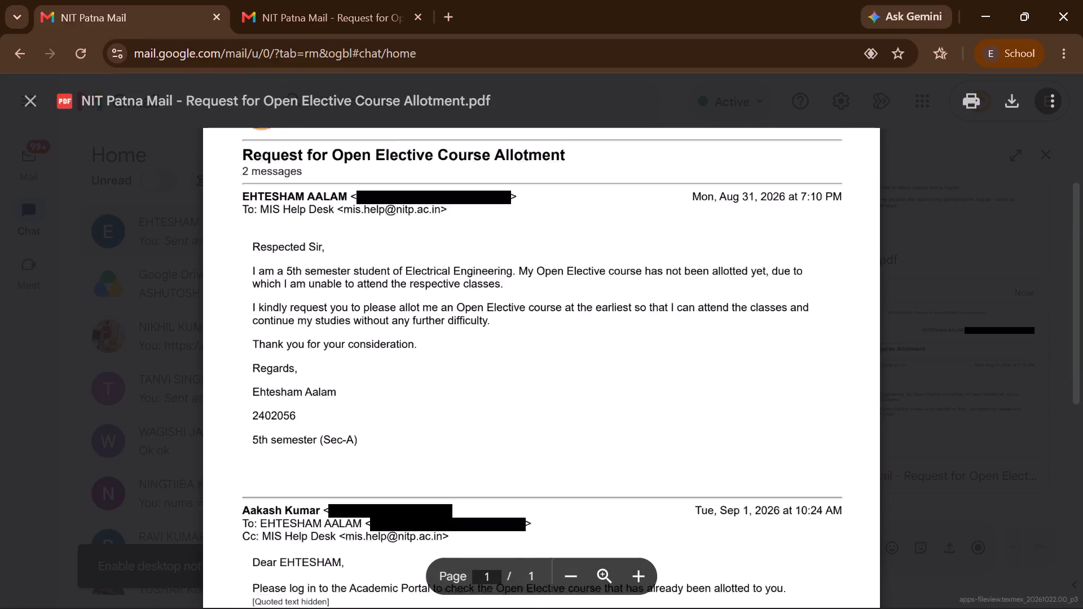
{"action": "scroll", "coordinate": [721, 449], "scroll_direction": "up", "scroll_amount": 1}
{"action": "scroll", "coordinate": [721, 449], "scroll_direction": "down", "scroll_amount": 1}
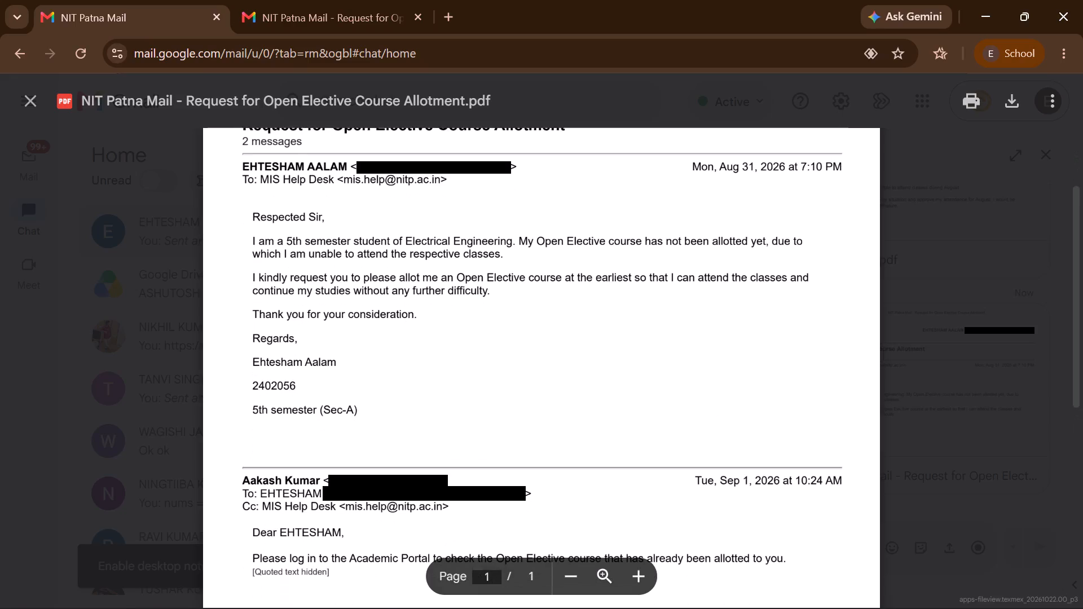
{"action": "scroll", "coordinate": [721, 449], "scroll_direction": "down", "scroll_amount": 1}
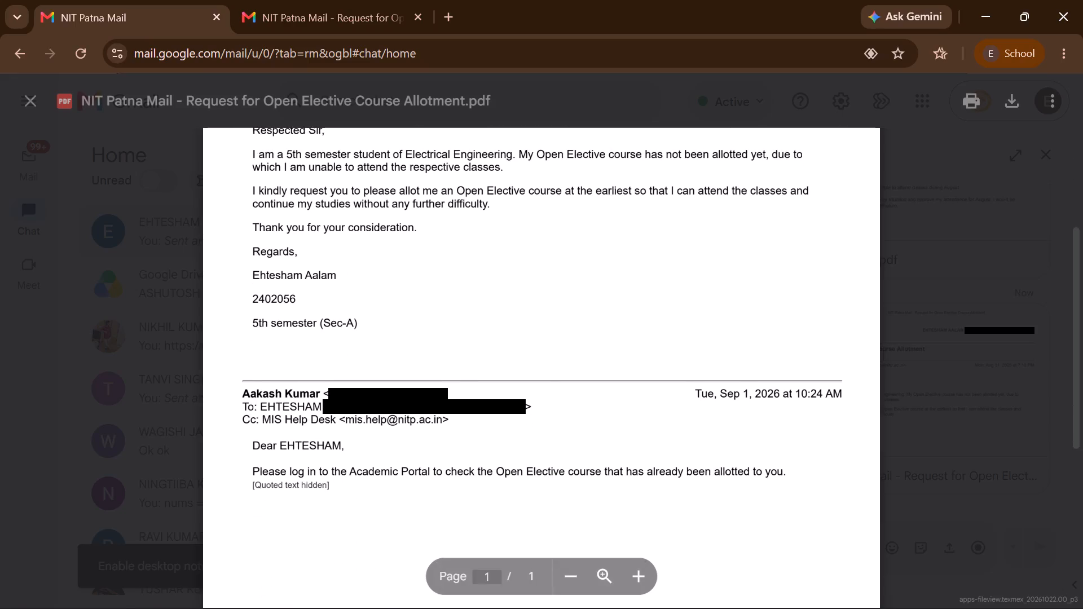
{"action": "scroll", "coordinate": [446, 454], "scroll_direction": "down", "scroll_amount": 1}
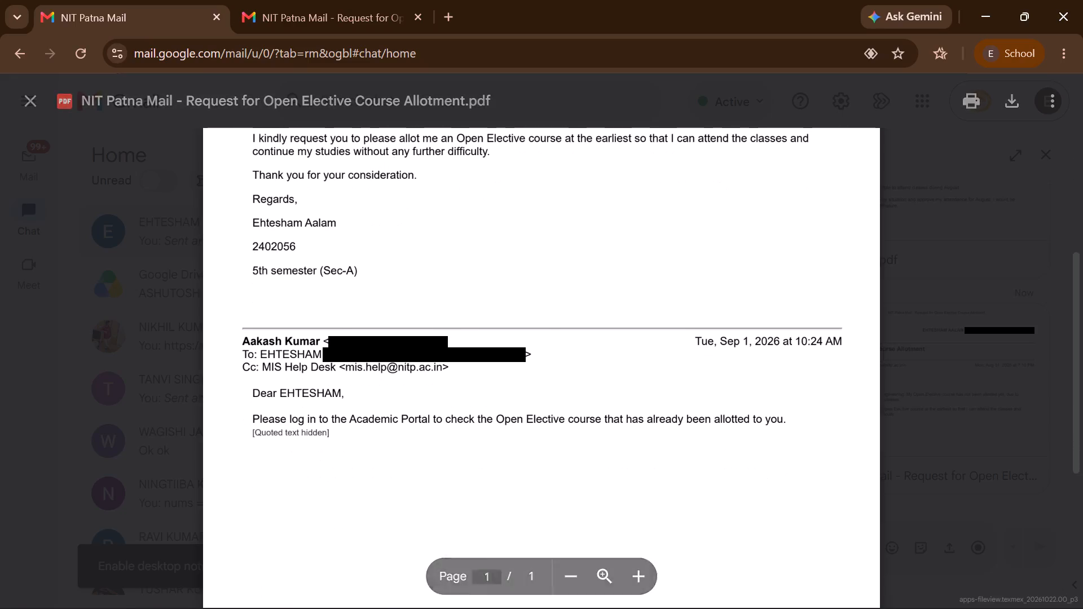
{"action": "scroll", "coordinate": [355, 417], "scroll_direction": "up", "scroll_amount": 1}
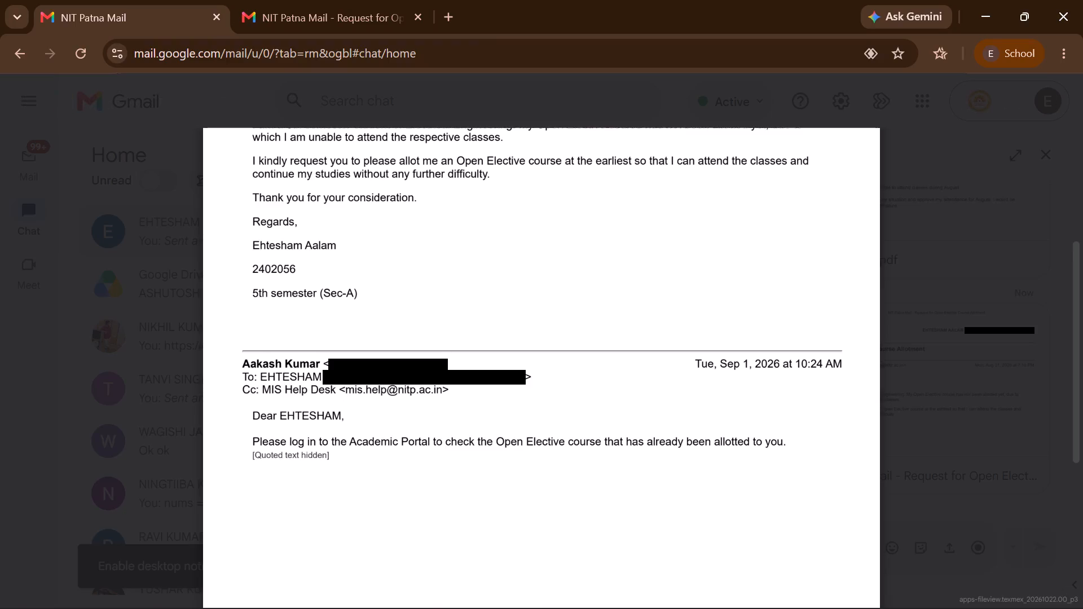
{"action": "scroll", "coordinate": [337, 394], "scroll_direction": "up", "scroll_amount": 3}
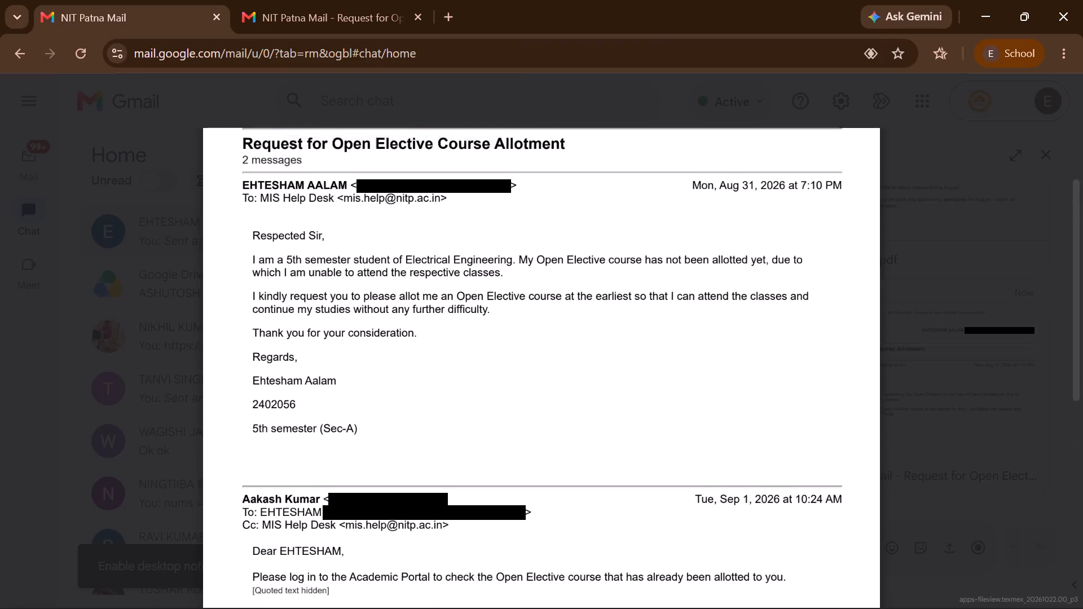
{"action": "scroll", "coordinate": [337, 394], "scroll_direction": "up", "scroll_amount": 1}
{"action": "scroll", "coordinate": [468, 395], "scroll_direction": "down", "scroll_amount": 2}
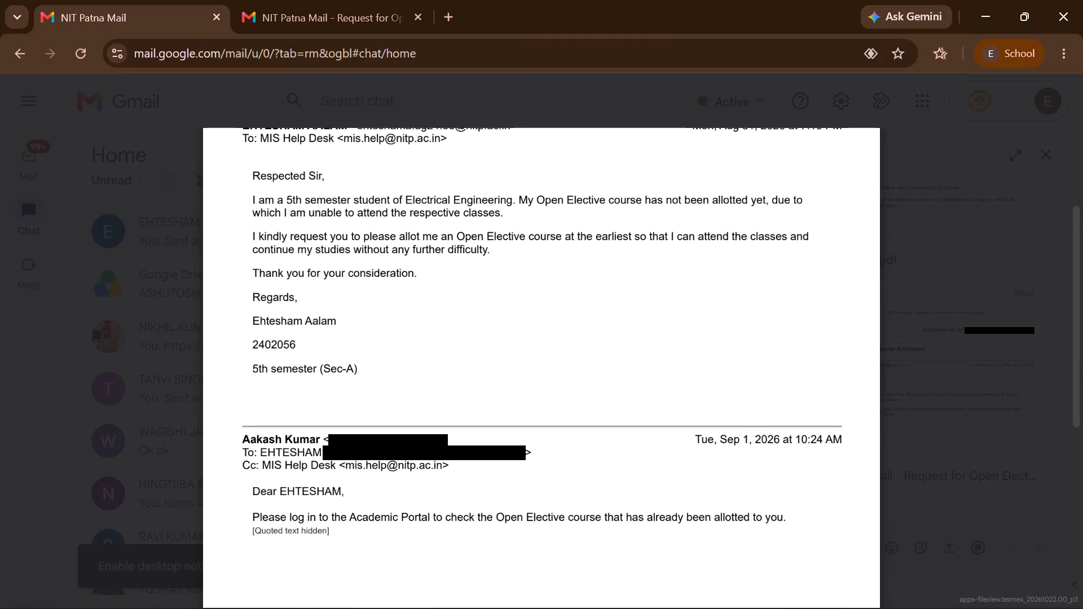
{"action": "left_click", "coordinate": [925, 374]}
{"action": "scroll", "coordinate": [587, 309], "scroll_direction": "down", "scroll_amount": 1}
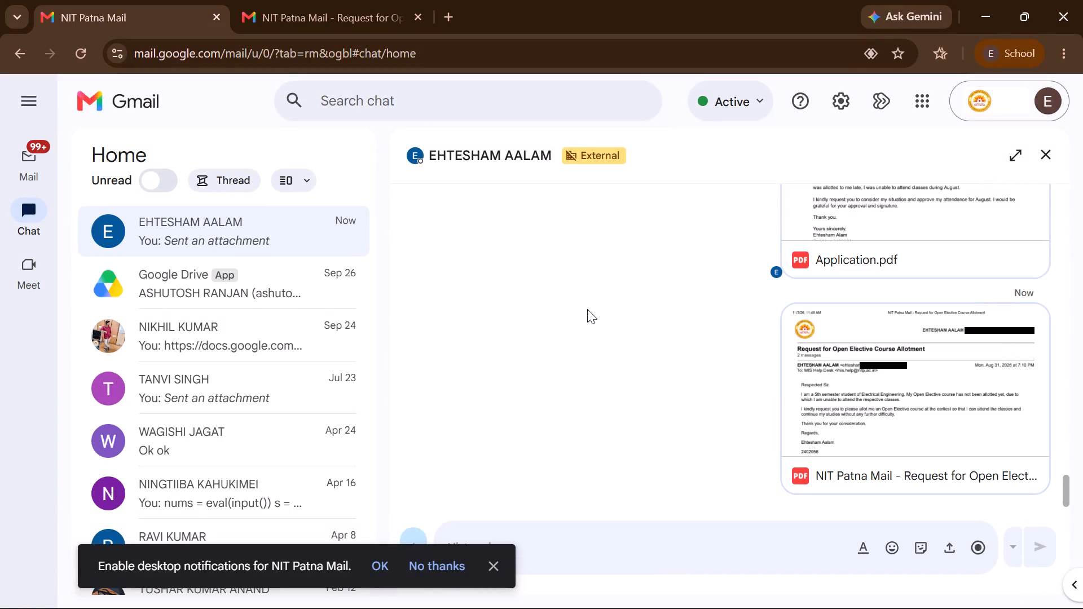
{"action": "scroll", "coordinate": [587, 309], "scroll_direction": "down", "scroll_amount": 1}
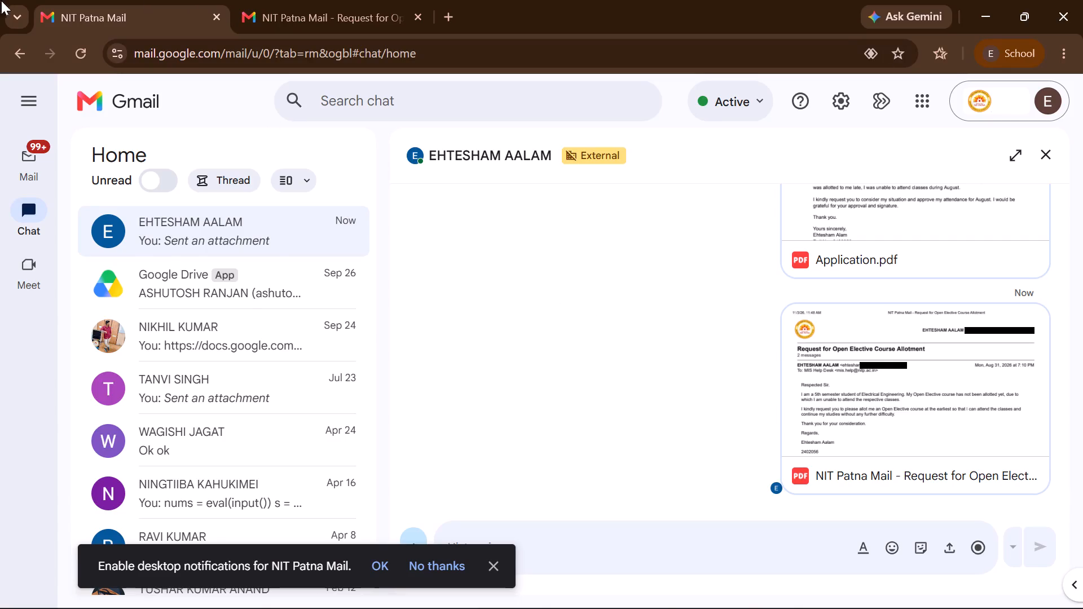
Return to the Open Elective email conversation in Mail, and close the print-view and Gmail browser tabs.
{"action": "left_click", "coordinate": [32, 153]}
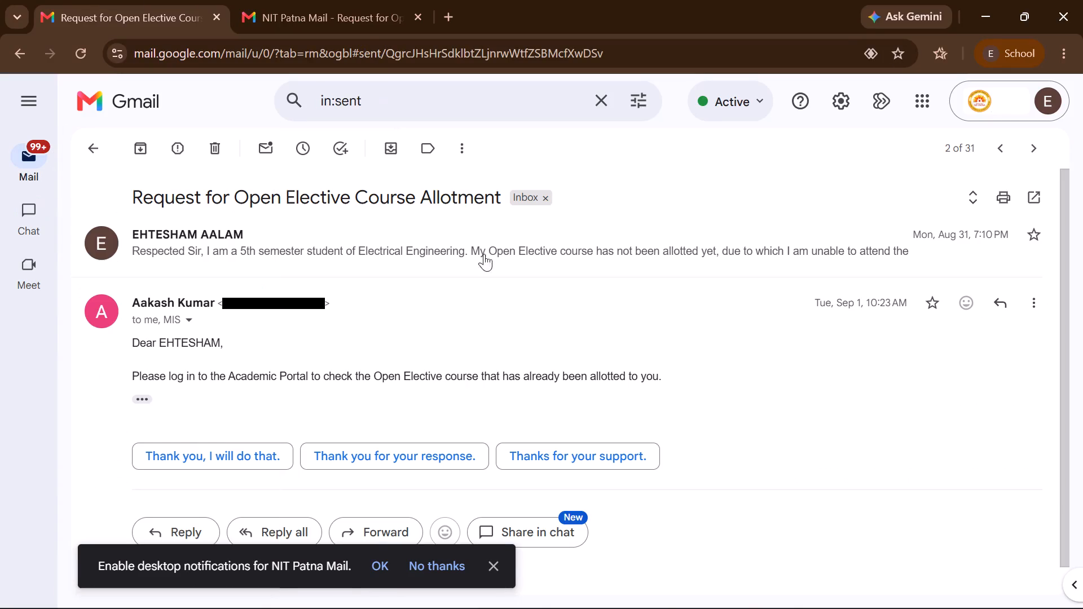
{"action": "left_click", "coordinate": [389, 284]}
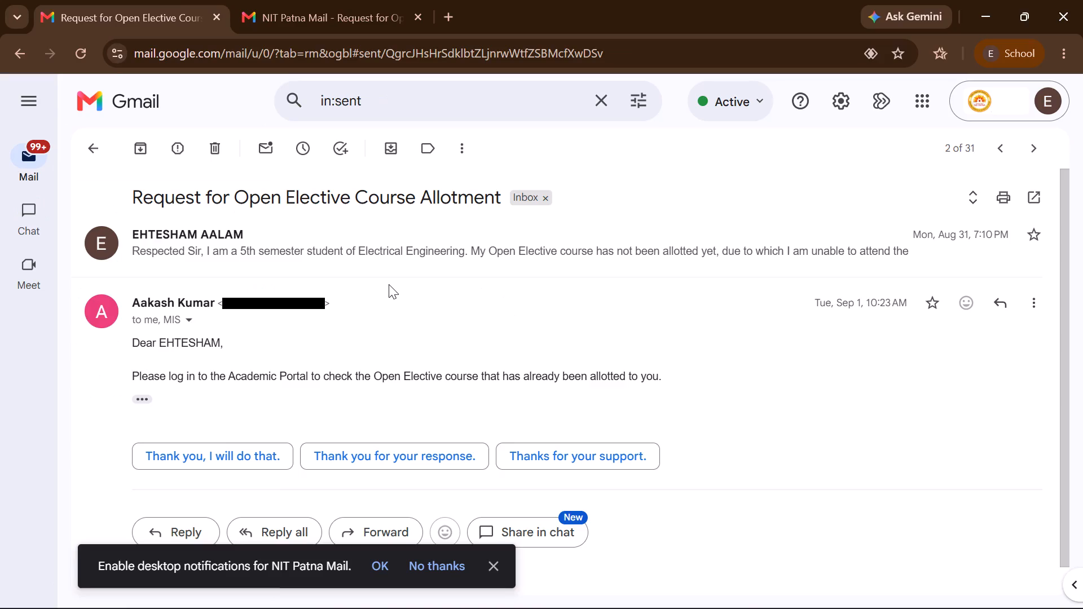
{"action": "left_click", "coordinate": [414, 17]}
{"action": "left_click", "coordinate": [215, 13]}
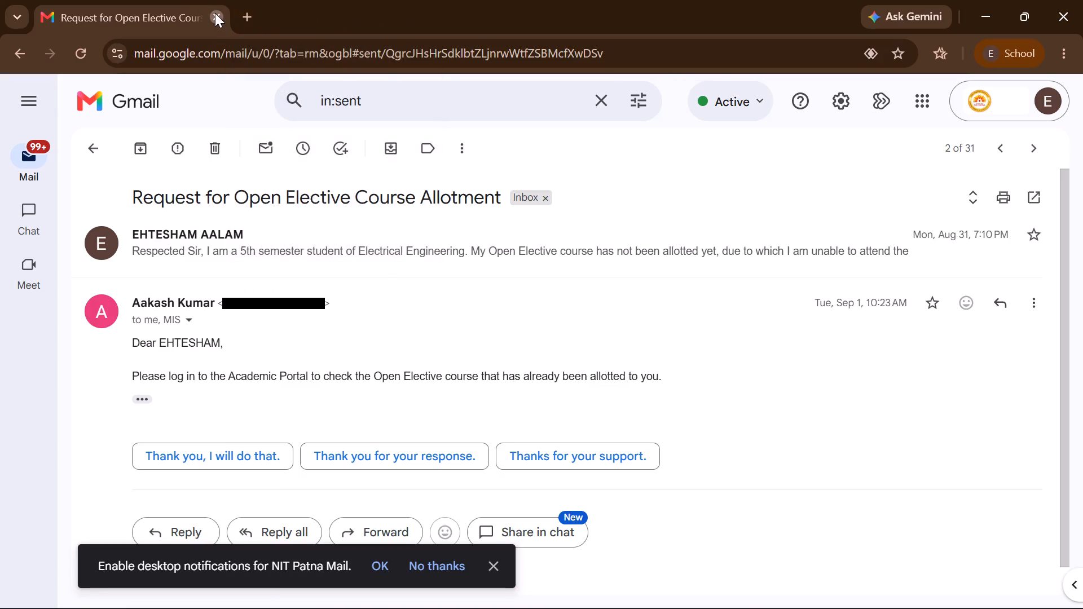
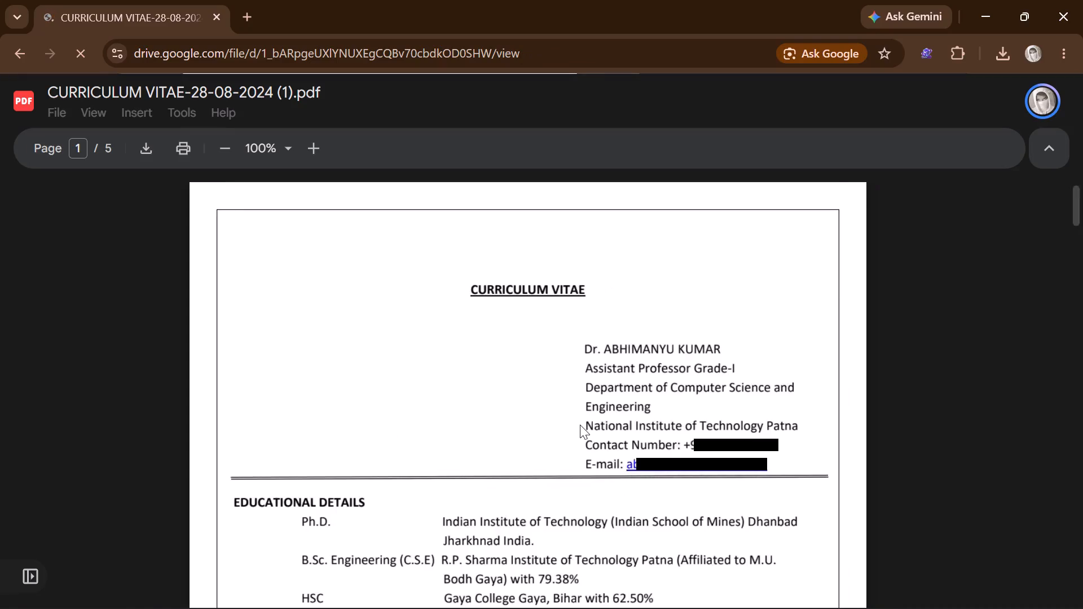
Skim the five-page PDF "CURRICULUM VITAE-28-08-2024 (1)" from the last page back to the first, and close it.
{"action": "scroll", "coordinate": [580, 425], "scroll_direction": "down", "scroll_amount": 17}
{"action": "scroll", "coordinate": [580, 425], "scroll_direction": "up", "scroll_amount": 2}
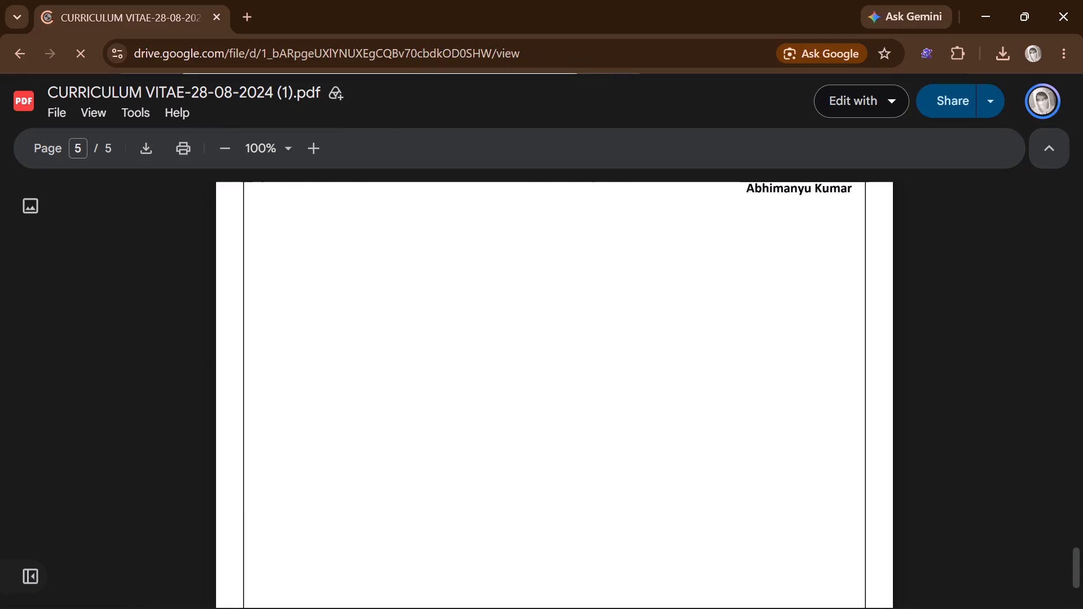
{"action": "scroll", "coordinate": [580, 425], "scroll_direction": "up", "scroll_amount": 9}
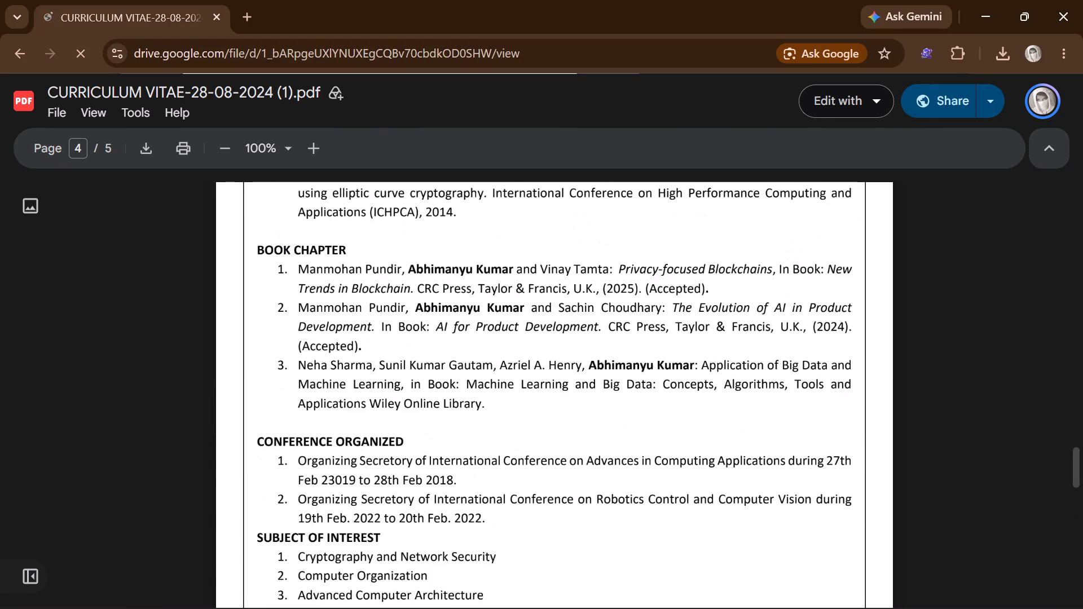
{"action": "scroll", "coordinate": [580, 425], "scroll_direction": "up", "scroll_amount": 9}
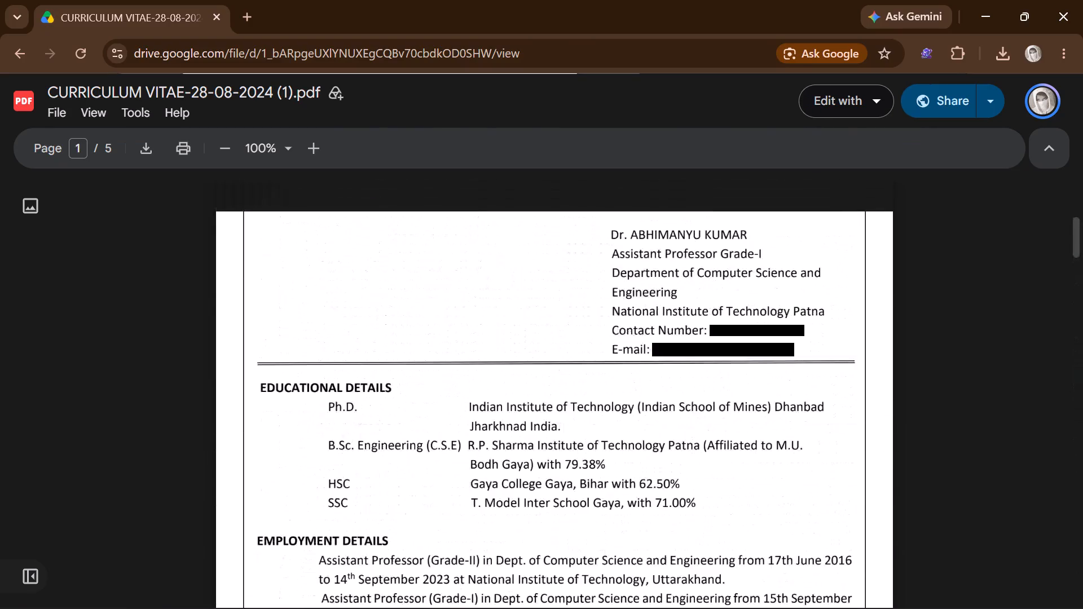
{"action": "scroll", "coordinate": [580, 425], "scroll_direction": "up", "scroll_amount": 2}
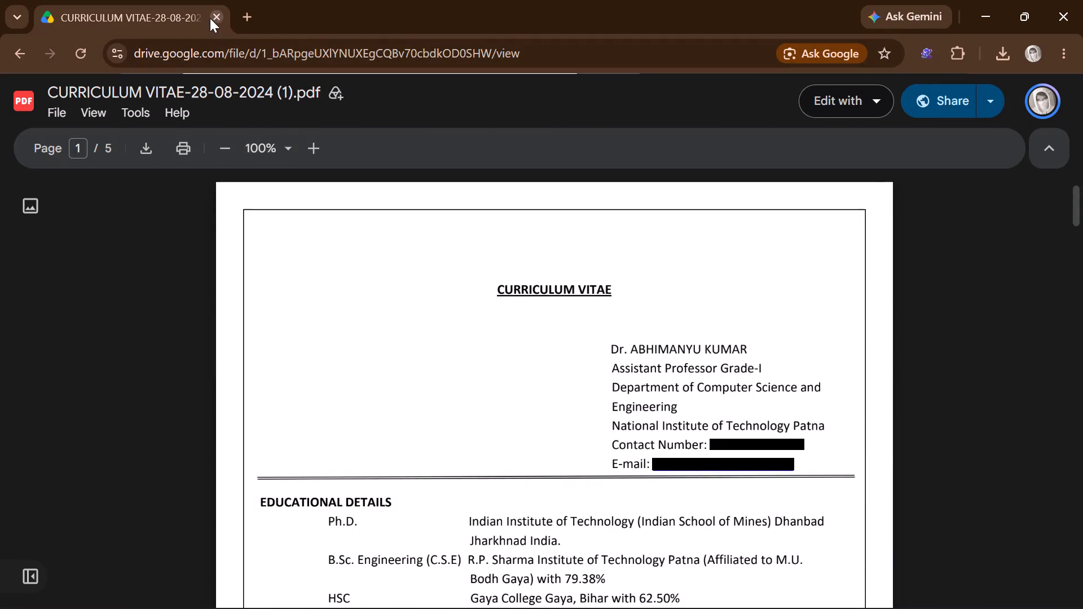
{"action": "left_click", "coordinate": [219, 19]}
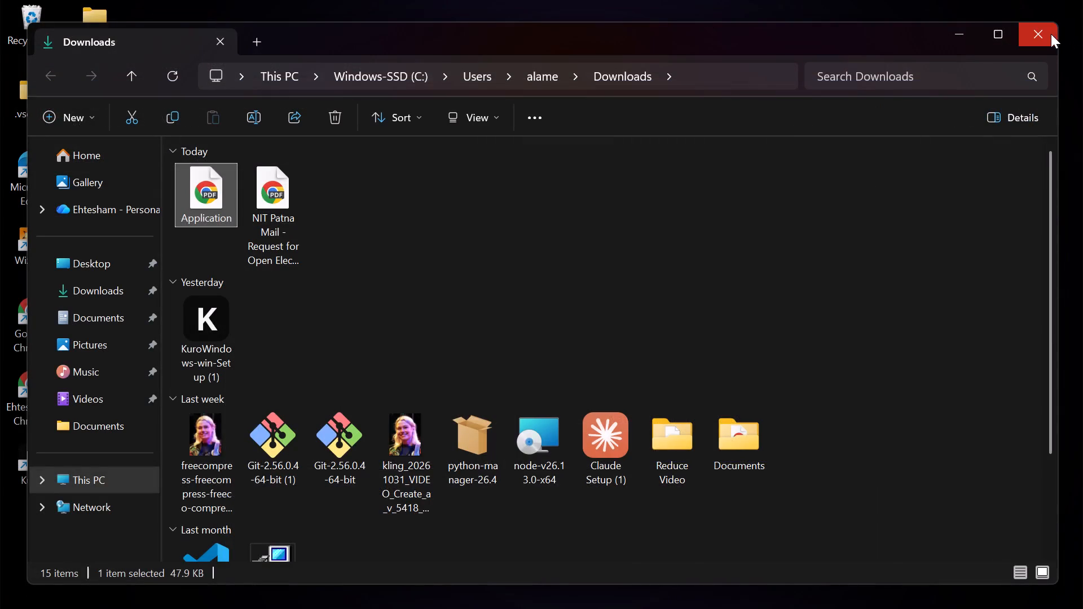
Close the Downloads folder window containing the Application PDF and the saved NIT Patna Mail PDF.
{"action": "left_click_drag", "start_coordinate": [477, 229], "coordinate": [104, 265]}
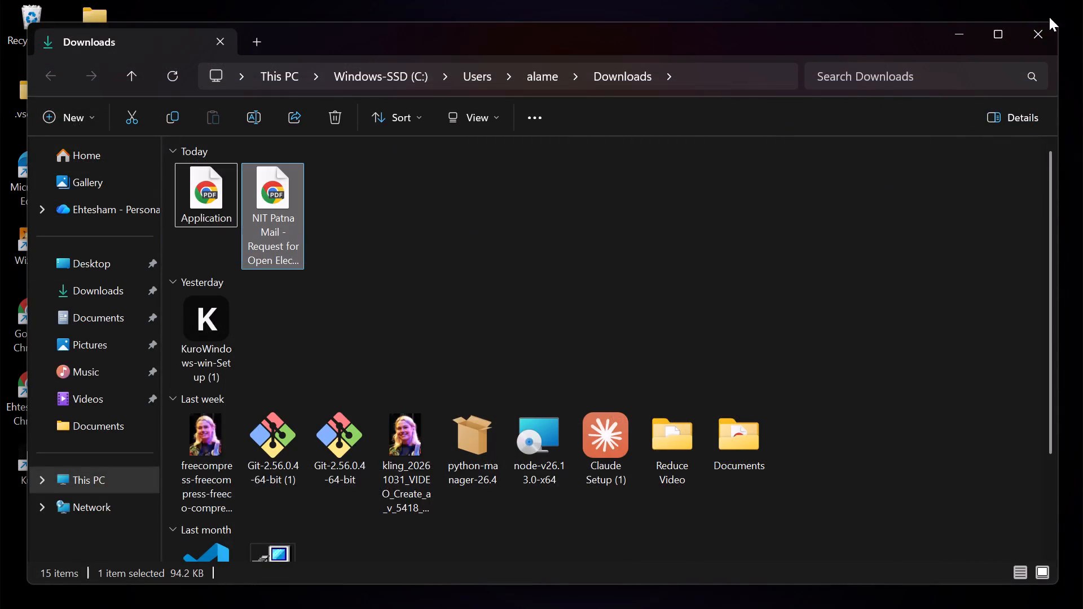
{"action": "left_click", "coordinate": [1027, 37]}
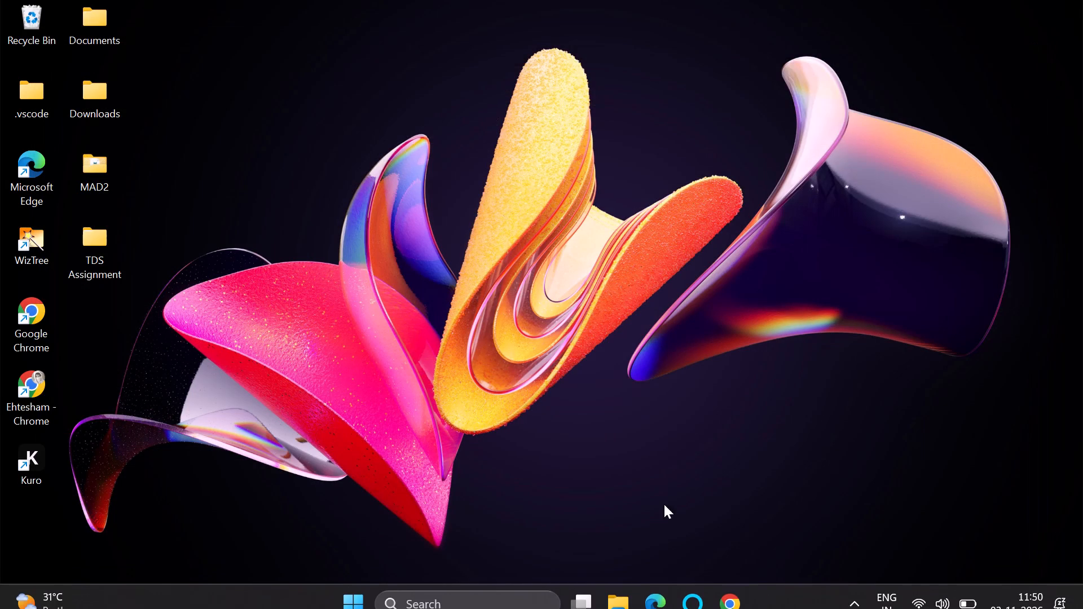
Launch the Kuro application from the desktop.
{"action": "double_click", "coordinate": [29, 455]}
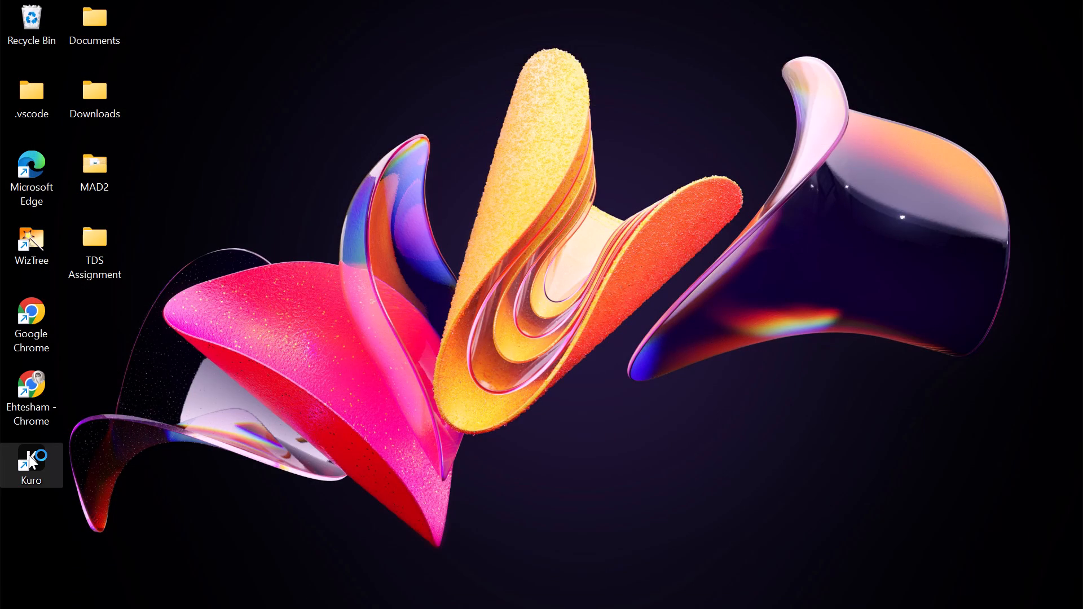